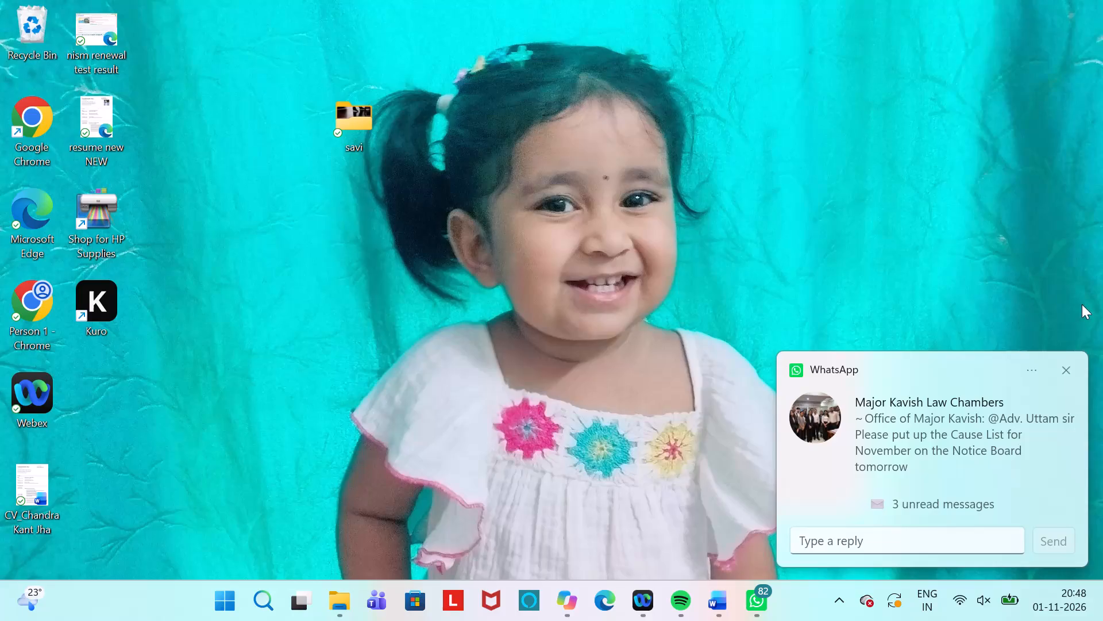
# Dismiss the WhatsApp message notification.
pyautogui.click(1068, 371)
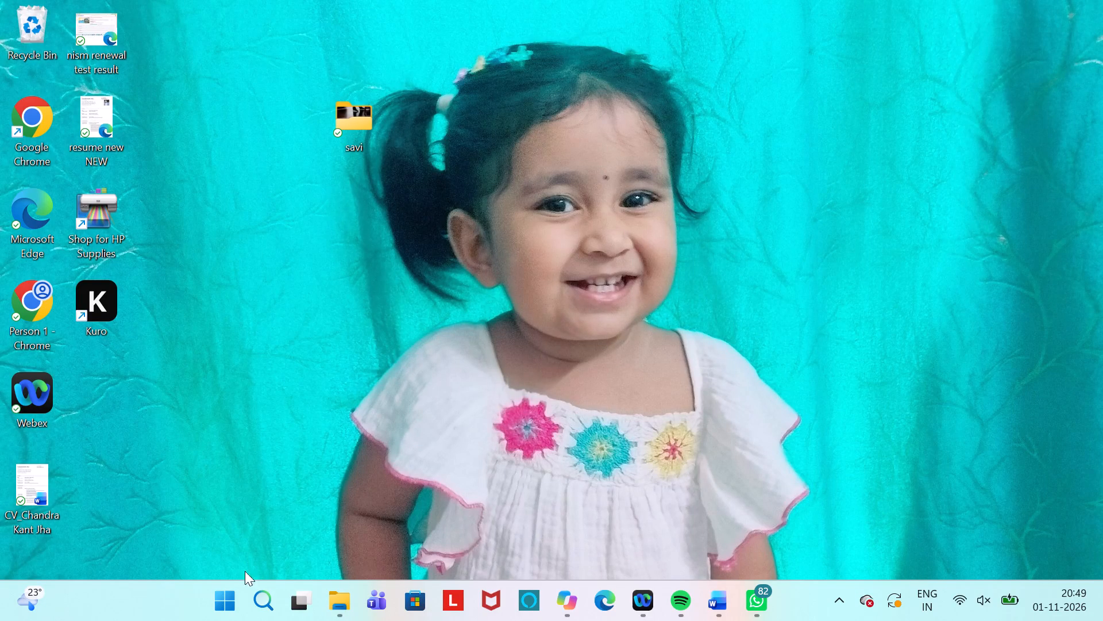
# Launch the recently added Kuro app.
pyautogui.click(223, 612)
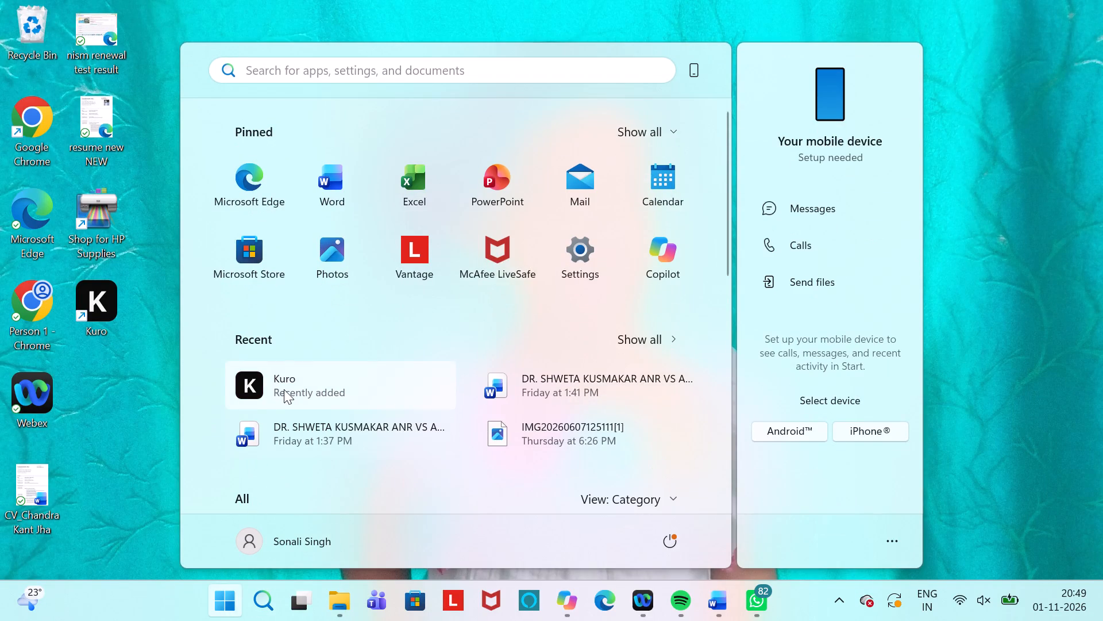
pyautogui.click(284, 389)
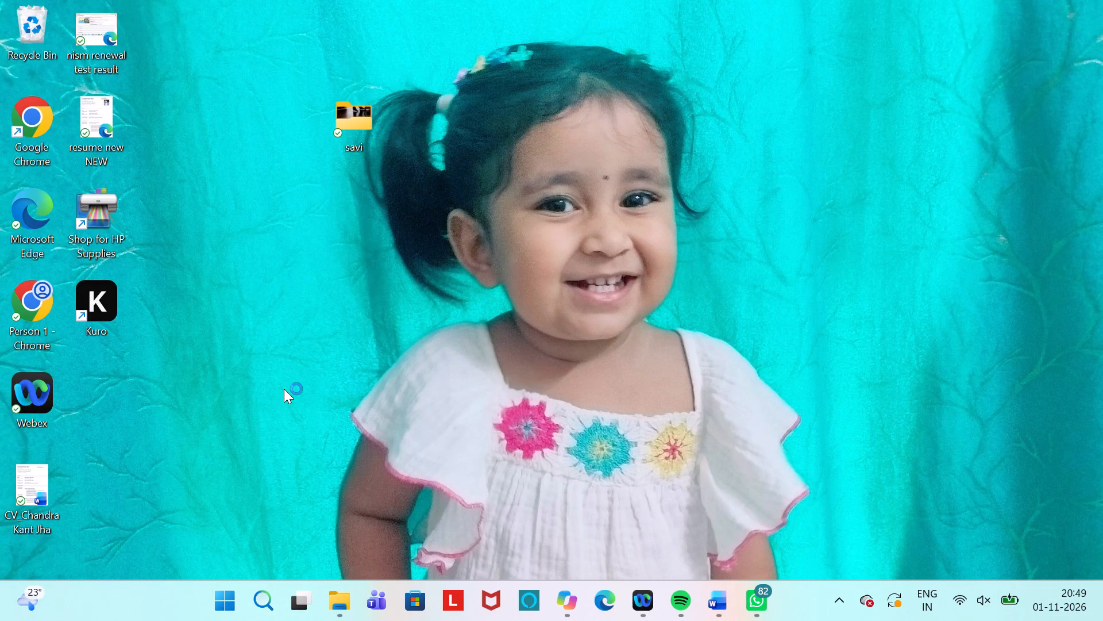
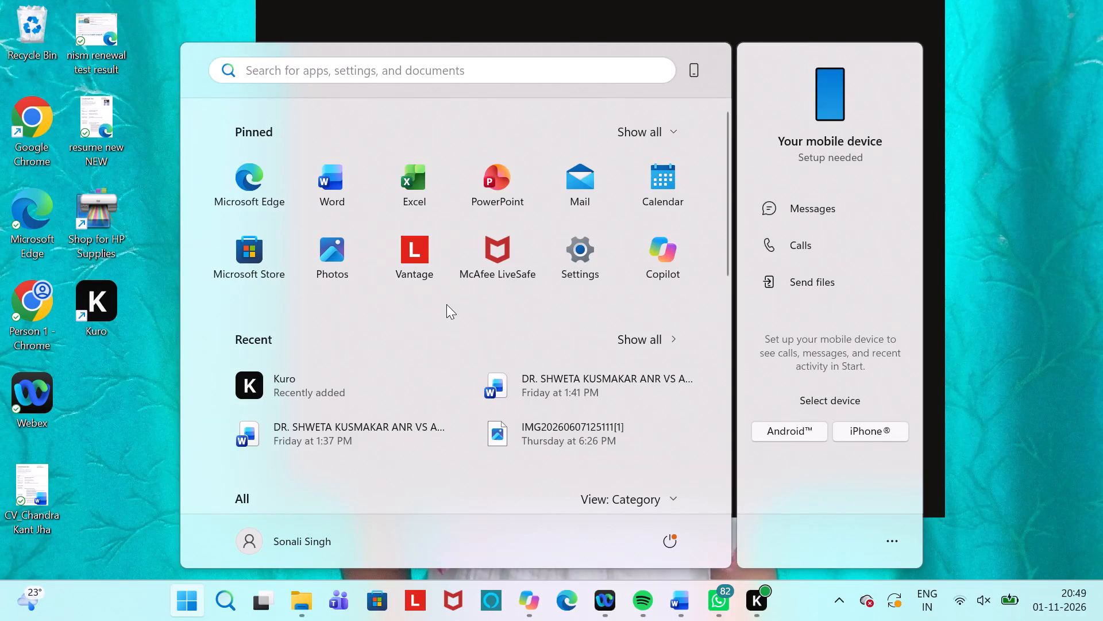
# Launch Word from the pinned apps.
pyautogui.click(322, 169)
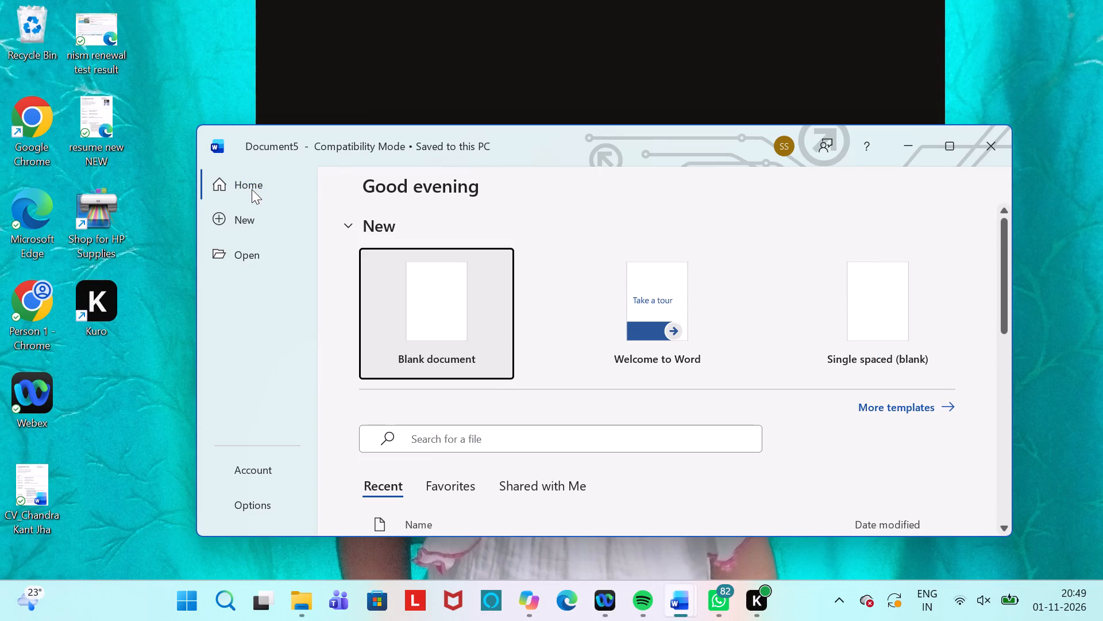
# Find the recent document "expense sheet Sample" stored in Downloads and open it at the expense table.
pyautogui.scroll(-1, 348, 266)
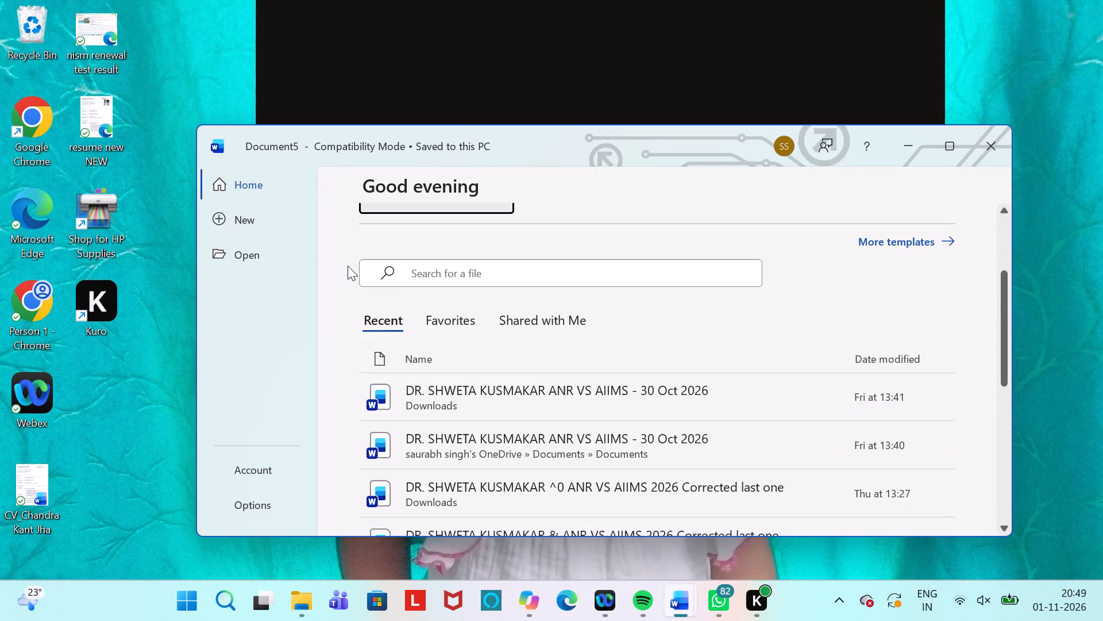
pyautogui.scroll(-2, 348, 266)
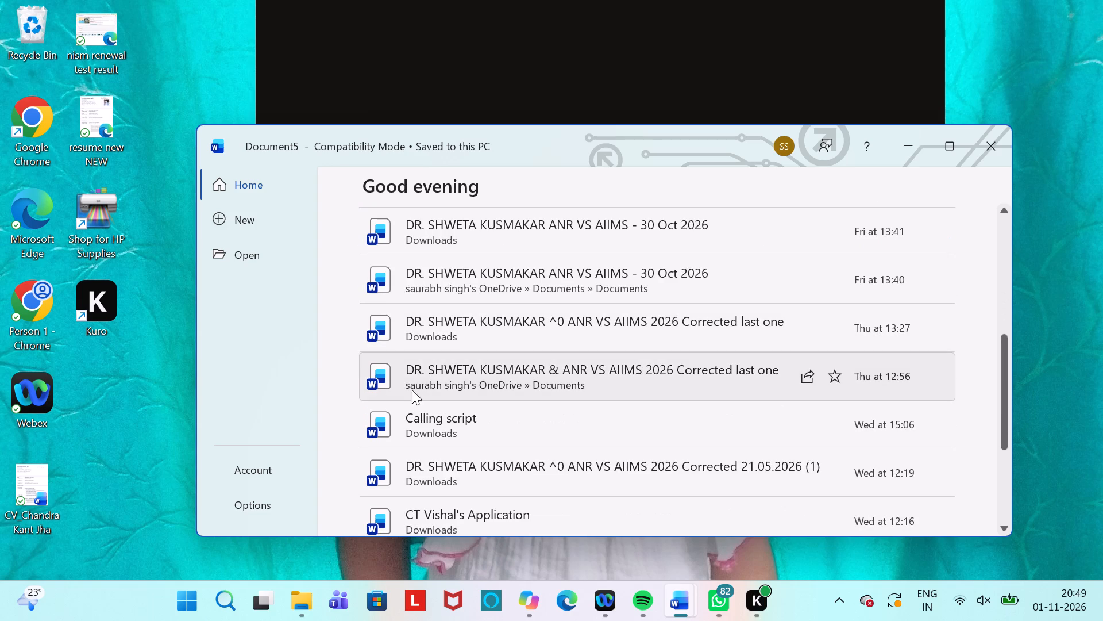
pyautogui.scroll(-2, 405, 401)
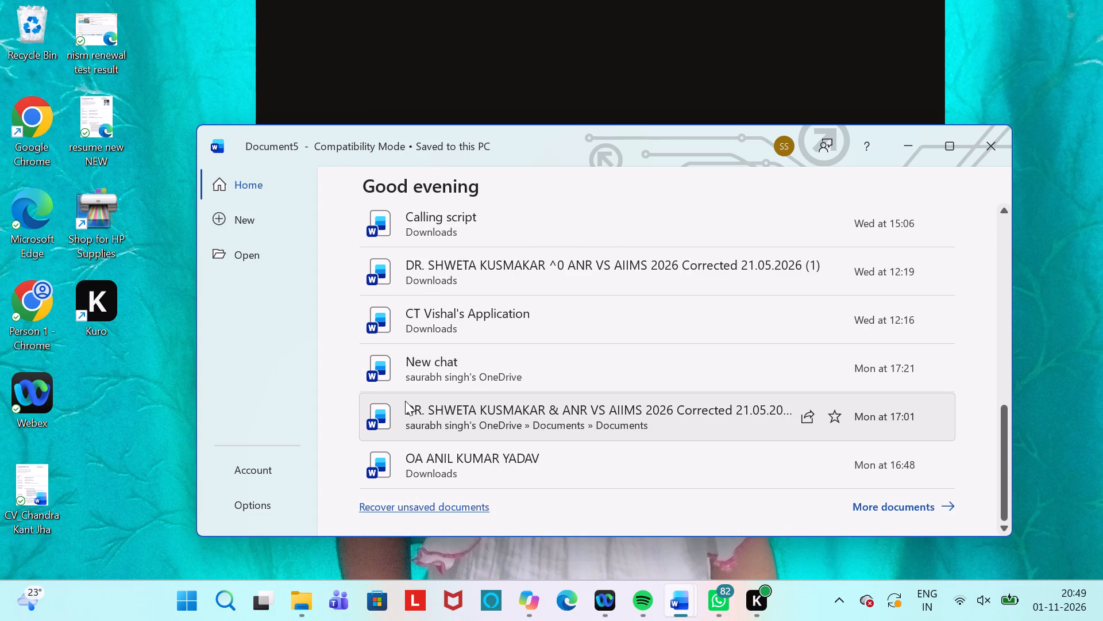
pyautogui.scroll(-2, 405, 401)
pyautogui.click(247, 251)
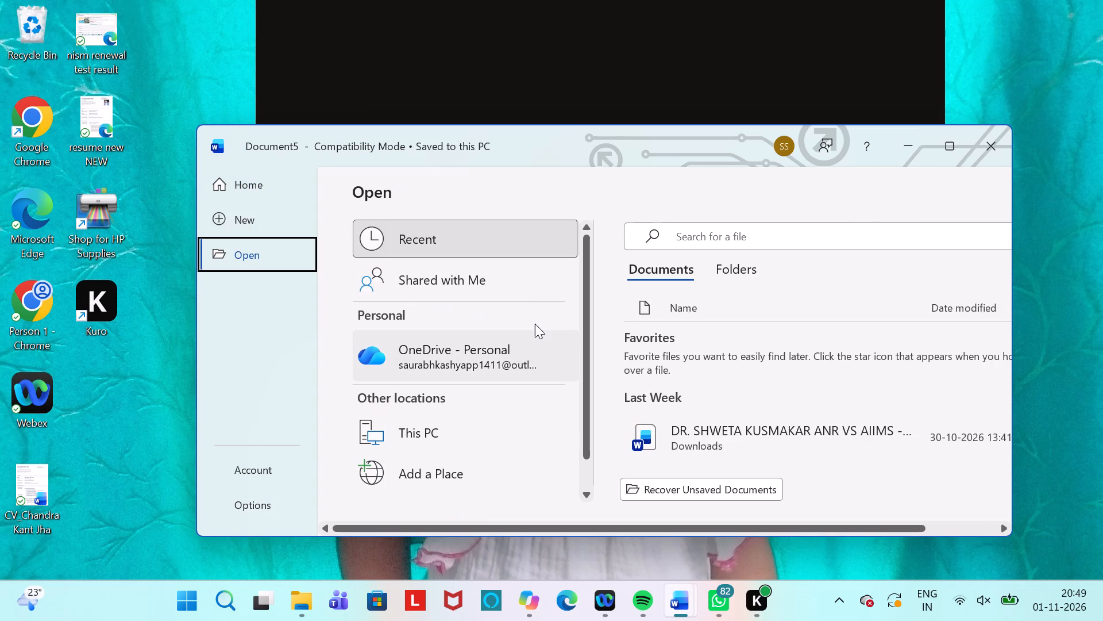
pyautogui.scroll(-1, 634, 335)
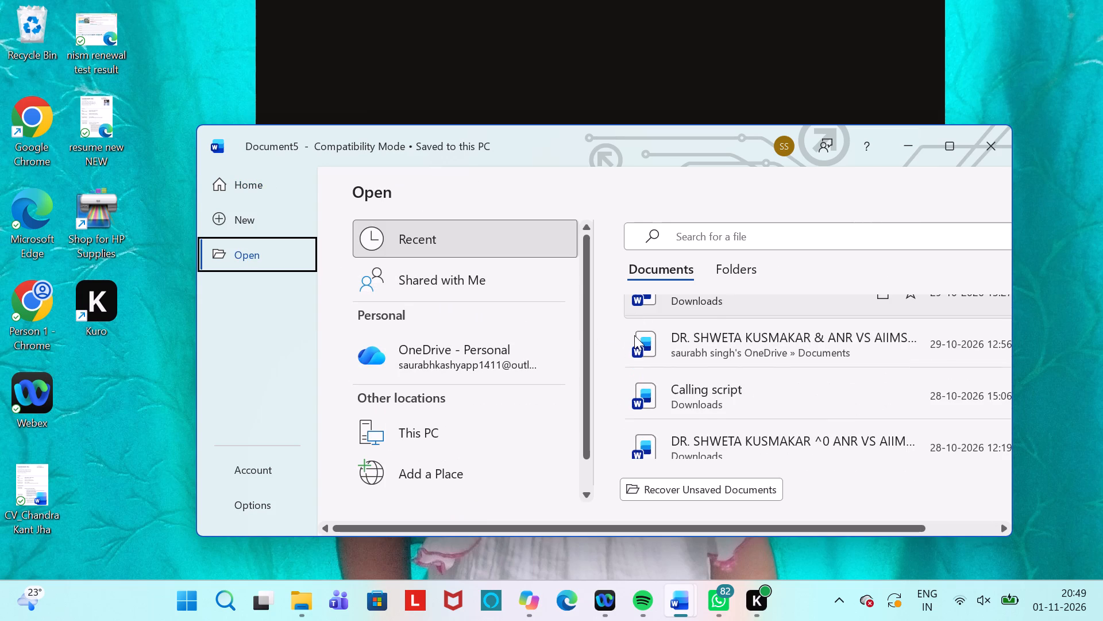
pyautogui.scroll(-3, 634, 335)
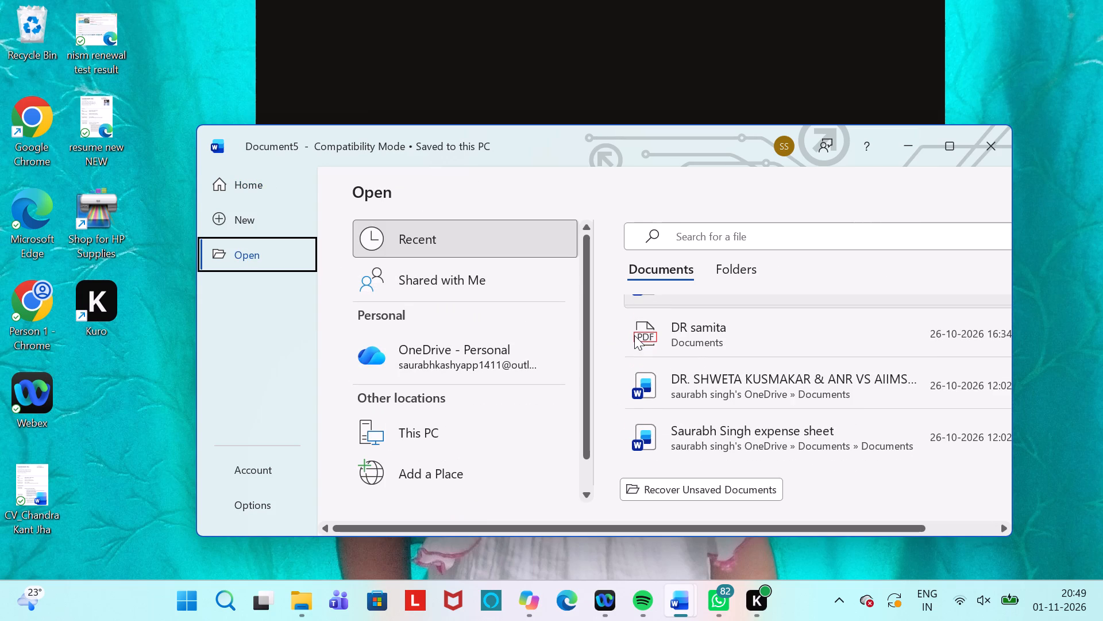
pyautogui.scroll(-1, 634, 335)
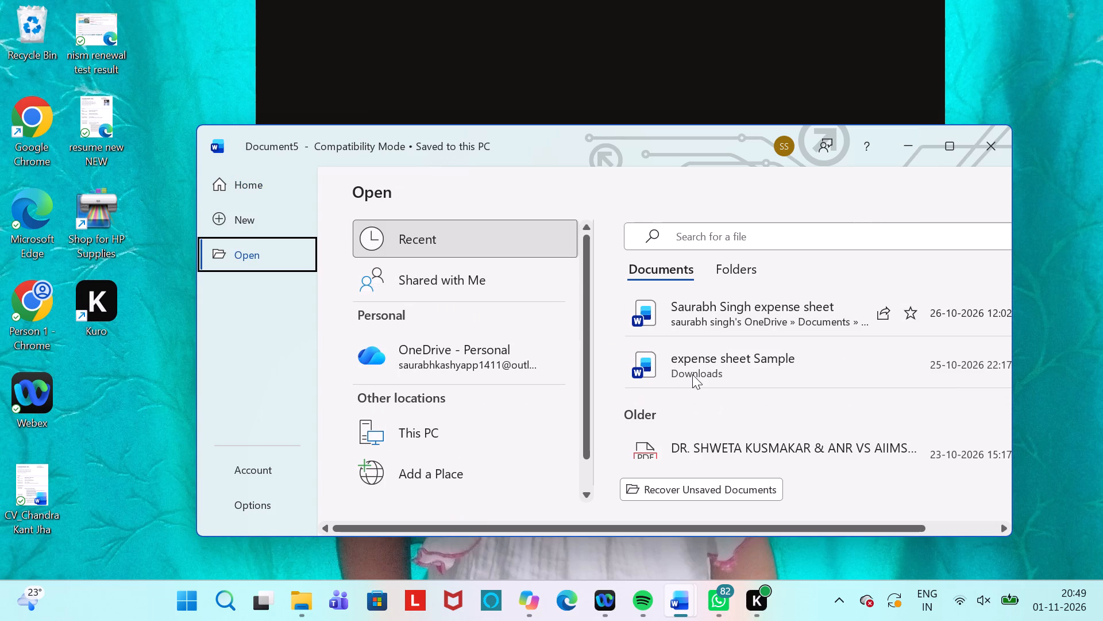
pyautogui.click(692, 374)
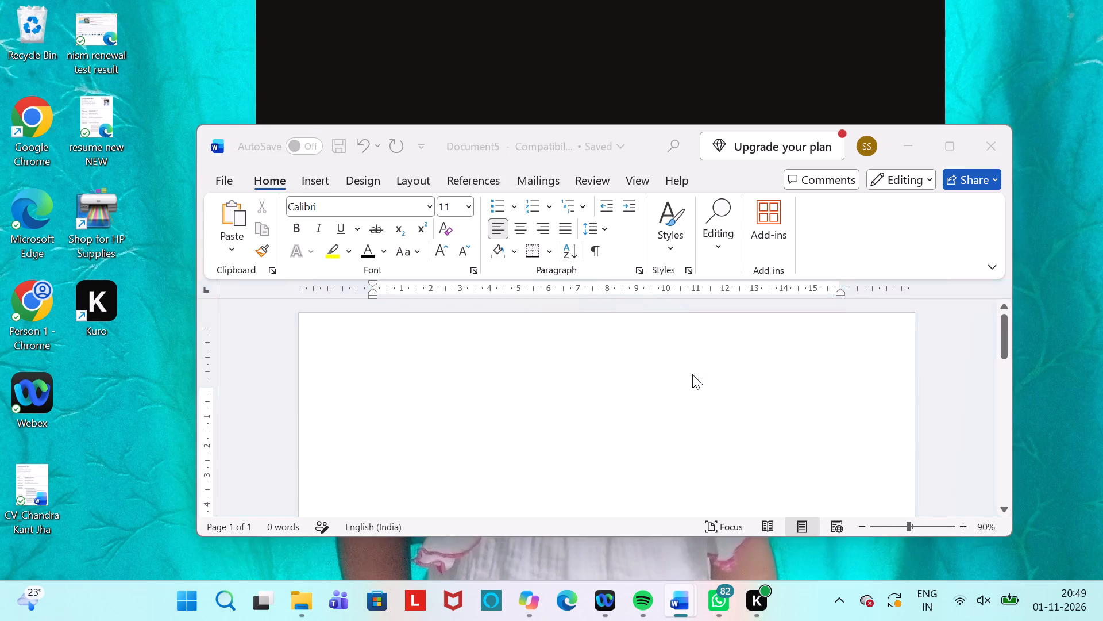
pyautogui.scroll(-1, 692, 374)
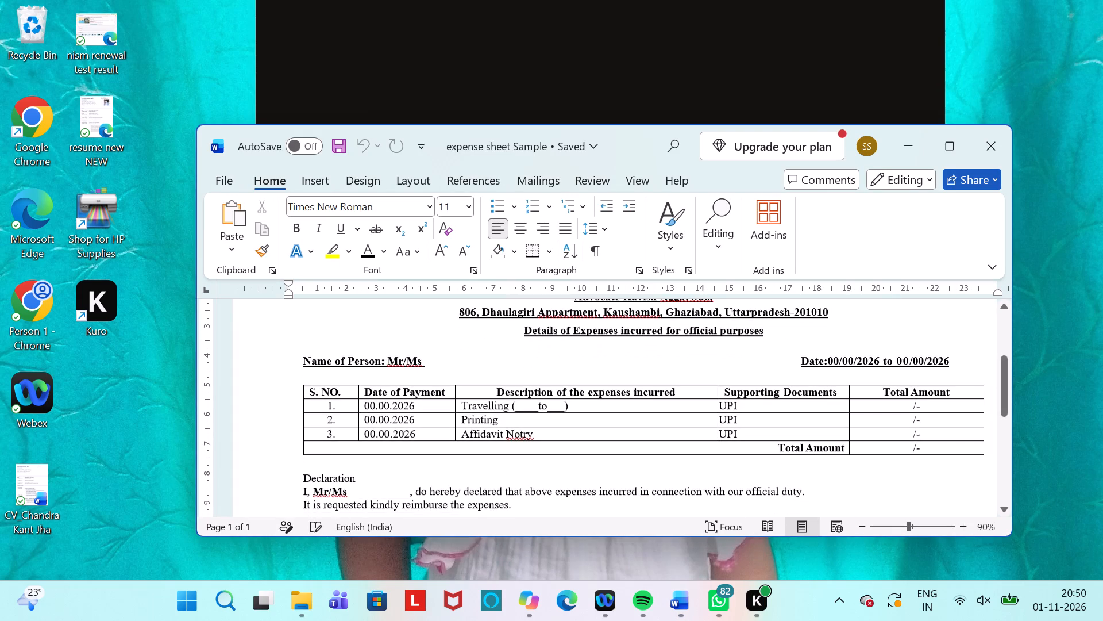
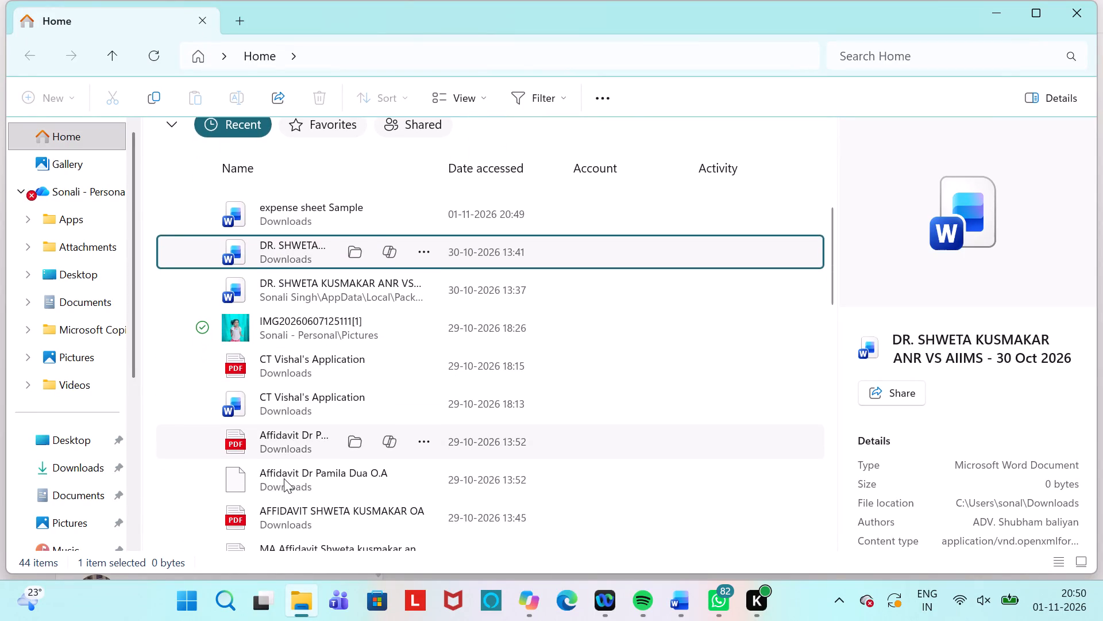
# Look through the recent files list and the Downloads folder for the expense sheet document.
pyautogui.scroll(-5, 284, 478)
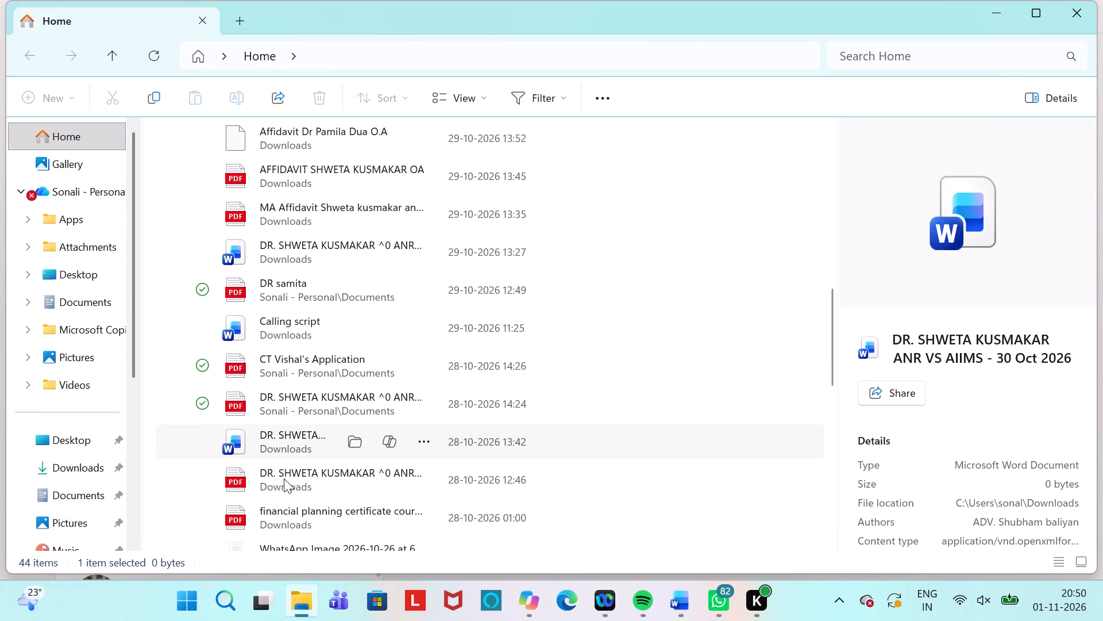
pyautogui.scroll(-4, 284, 478)
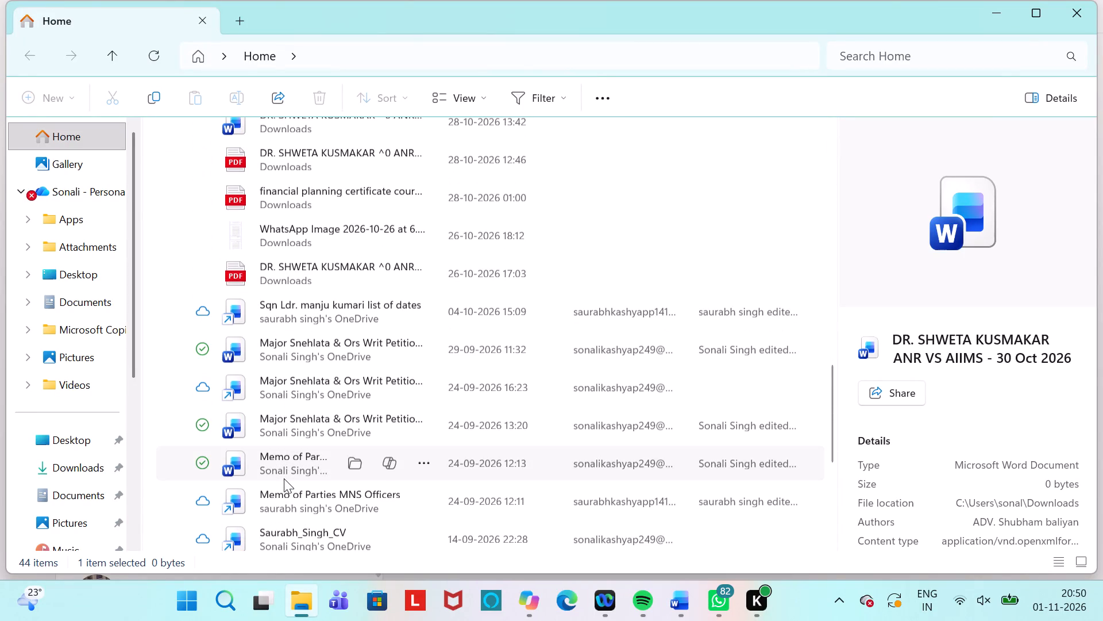
pyautogui.click(67, 458)
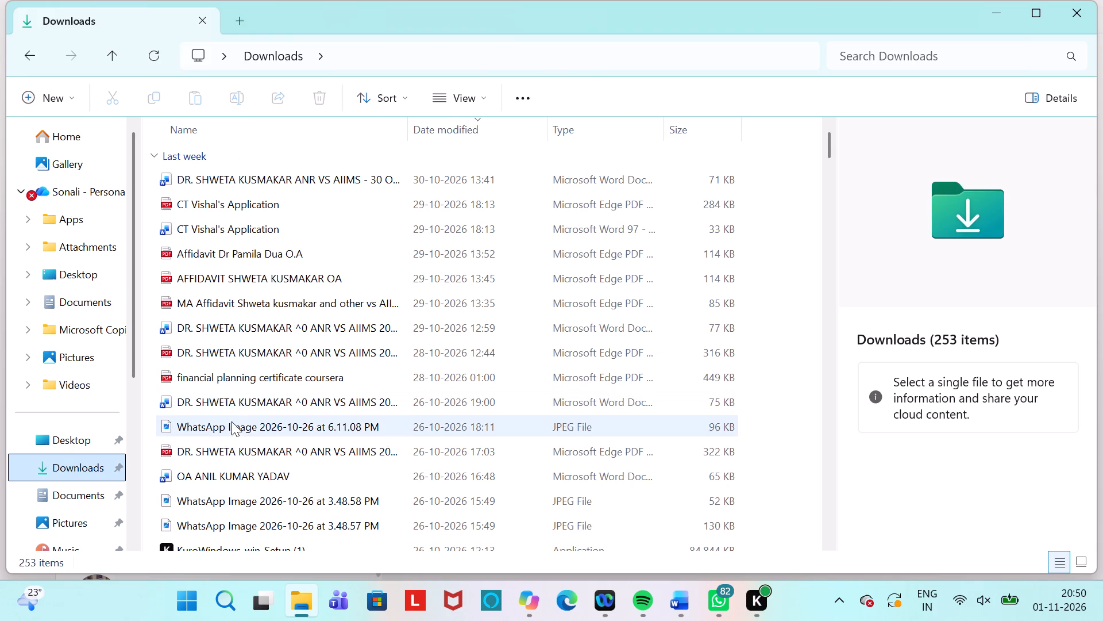
pyautogui.scroll(-3, 231, 424)
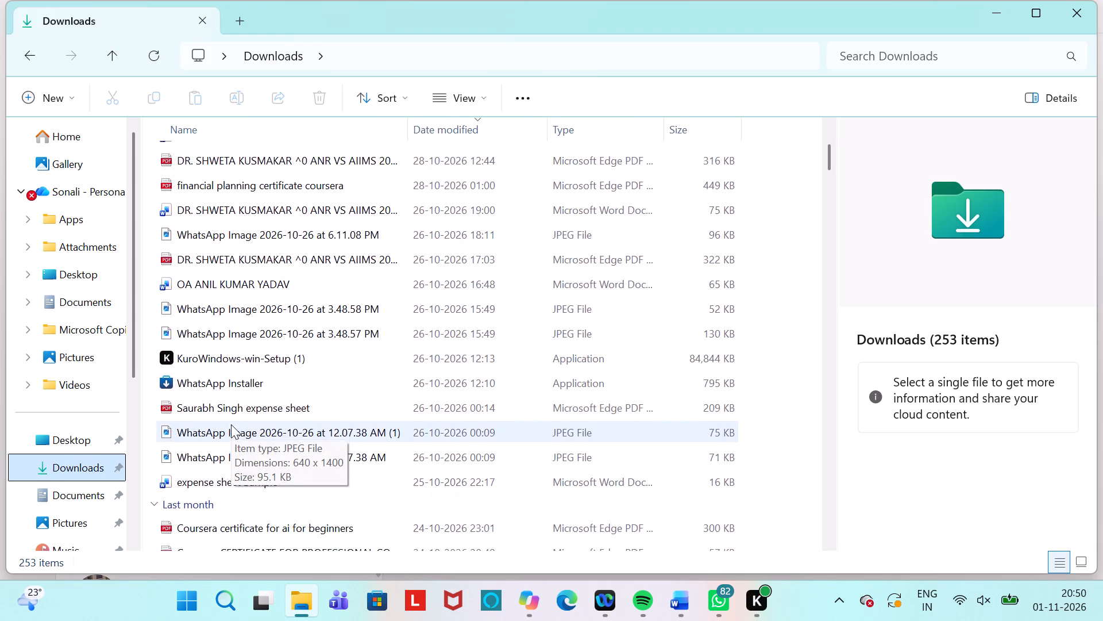
pyautogui.scroll(-1, 231, 424)
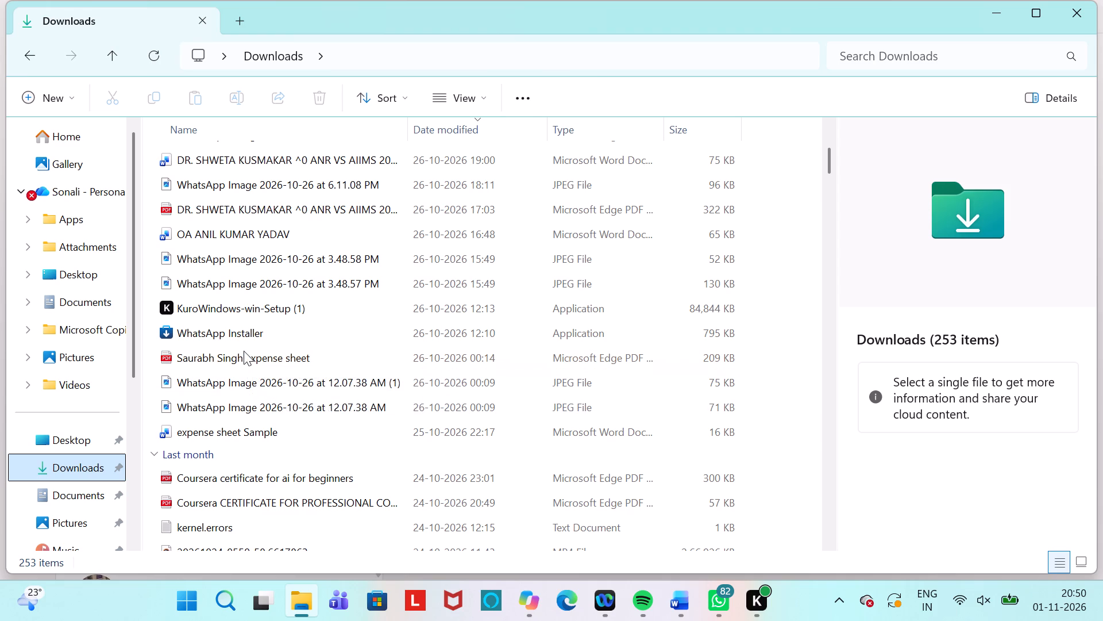
# Check the Documents and Desktop folders, and go through Downloads again for the expense sheet document.
pyautogui.click(82, 305)
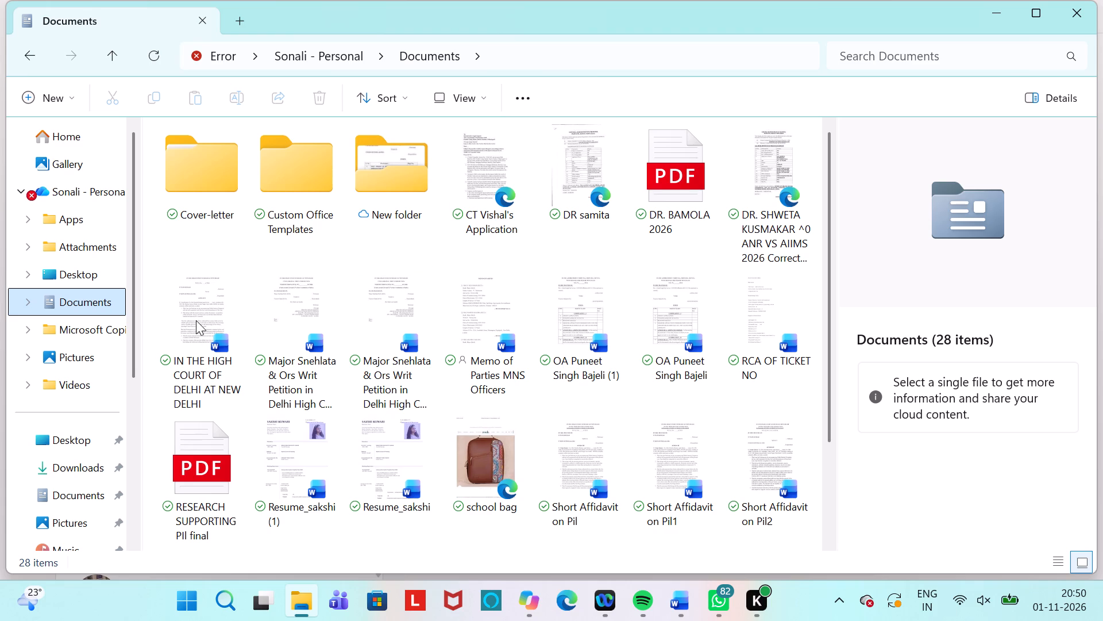
pyautogui.click(91, 270)
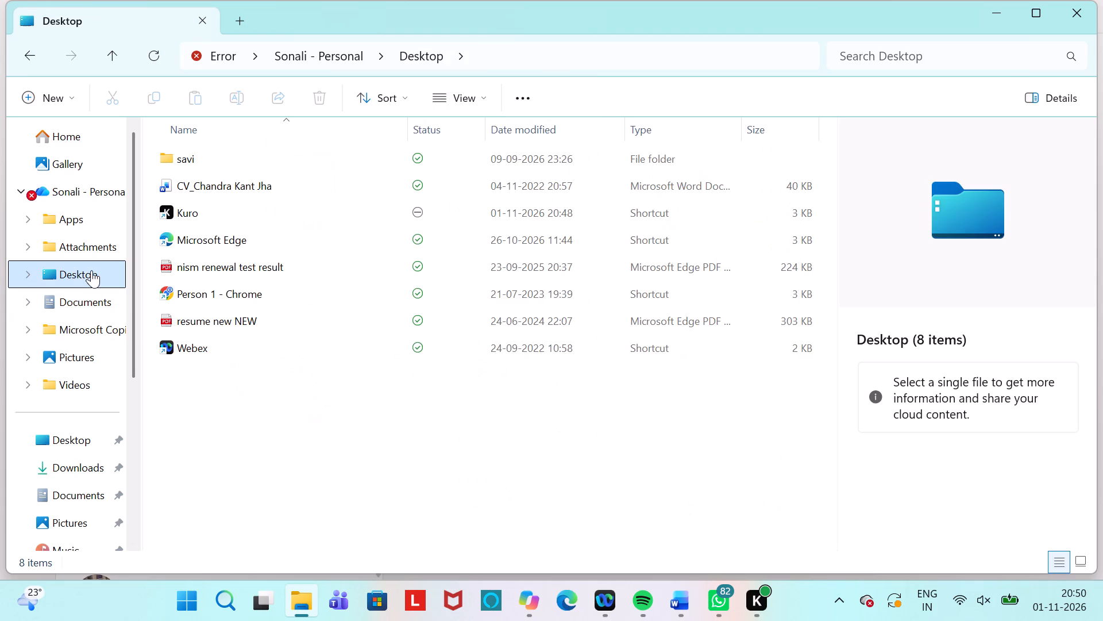
pyautogui.click(57, 487)
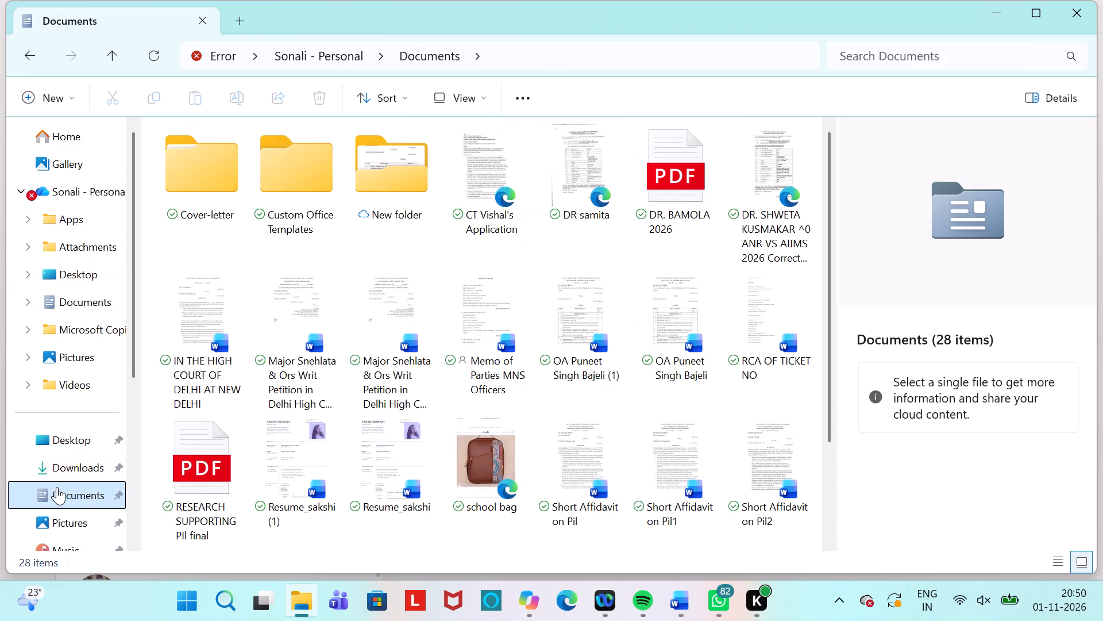
pyautogui.click(63, 467)
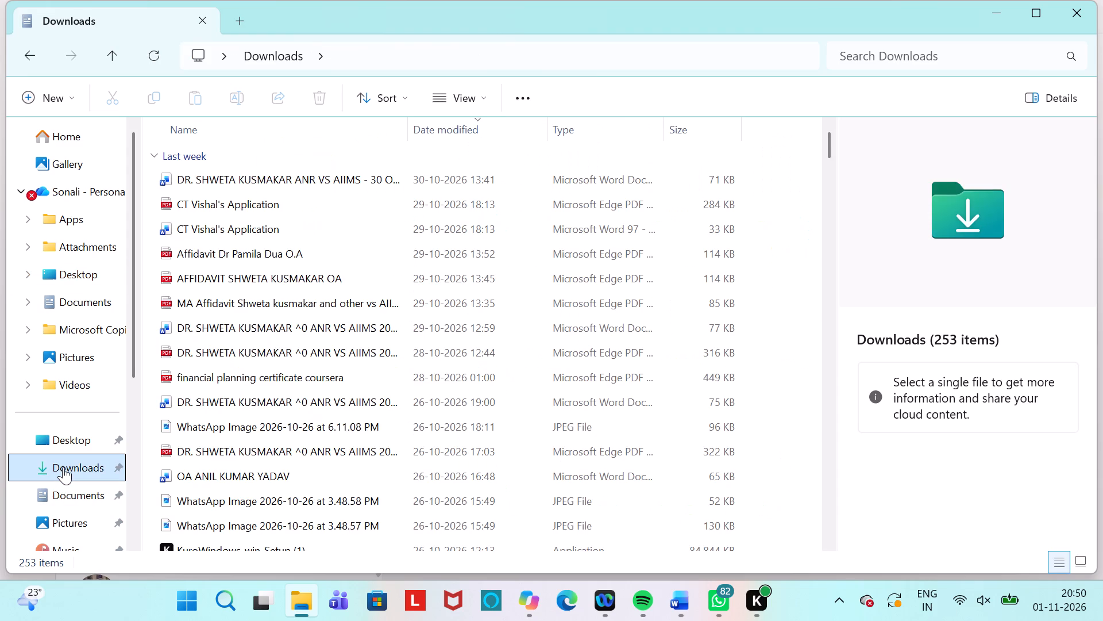
pyautogui.scroll(-1, 195, 375)
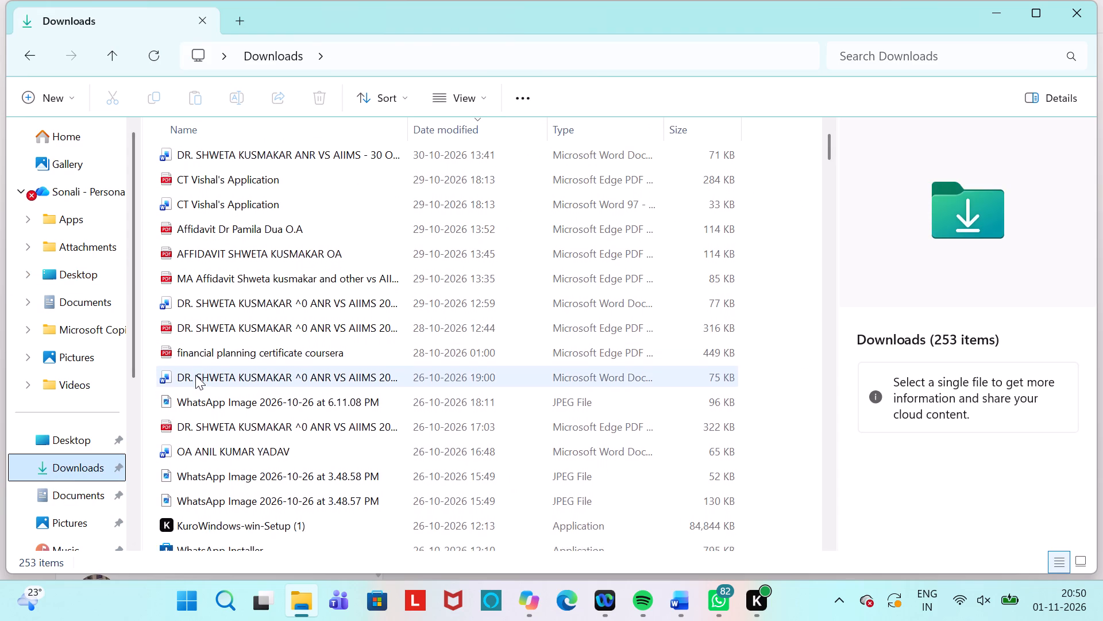
pyautogui.scroll(-2, 195, 375)
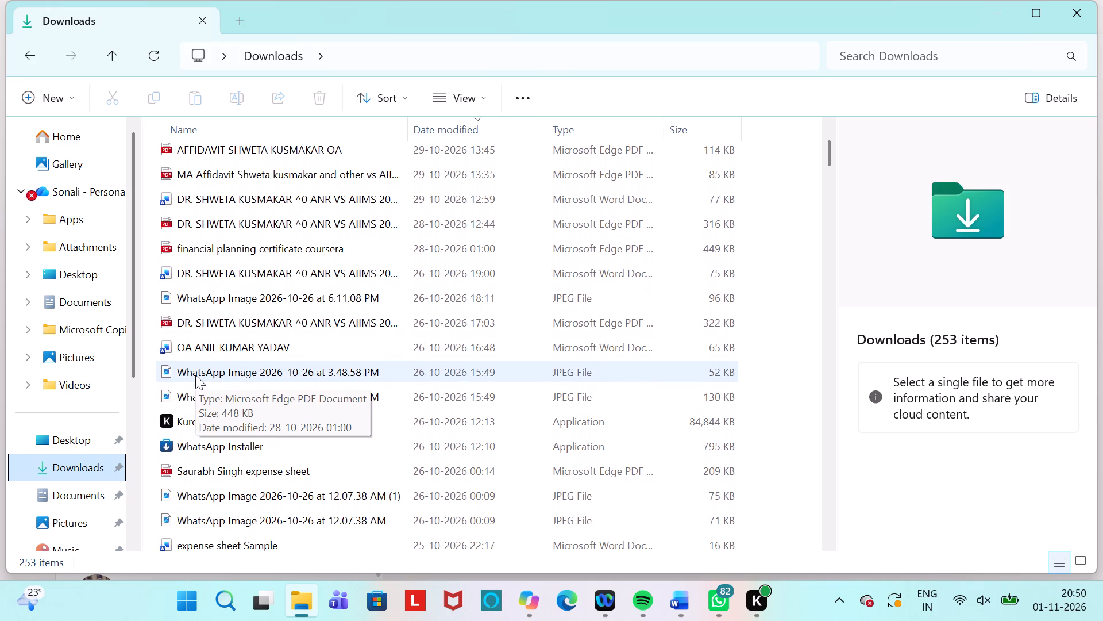
pyautogui.scroll(-1, 195, 375)
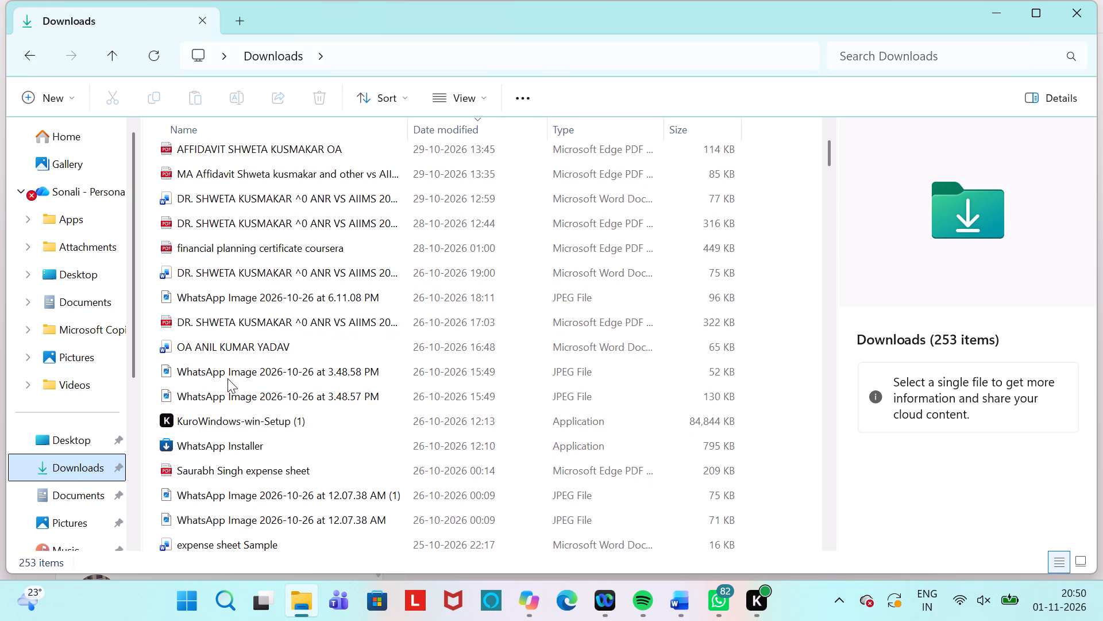
pyautogui.scroll(-1, 216, 438)
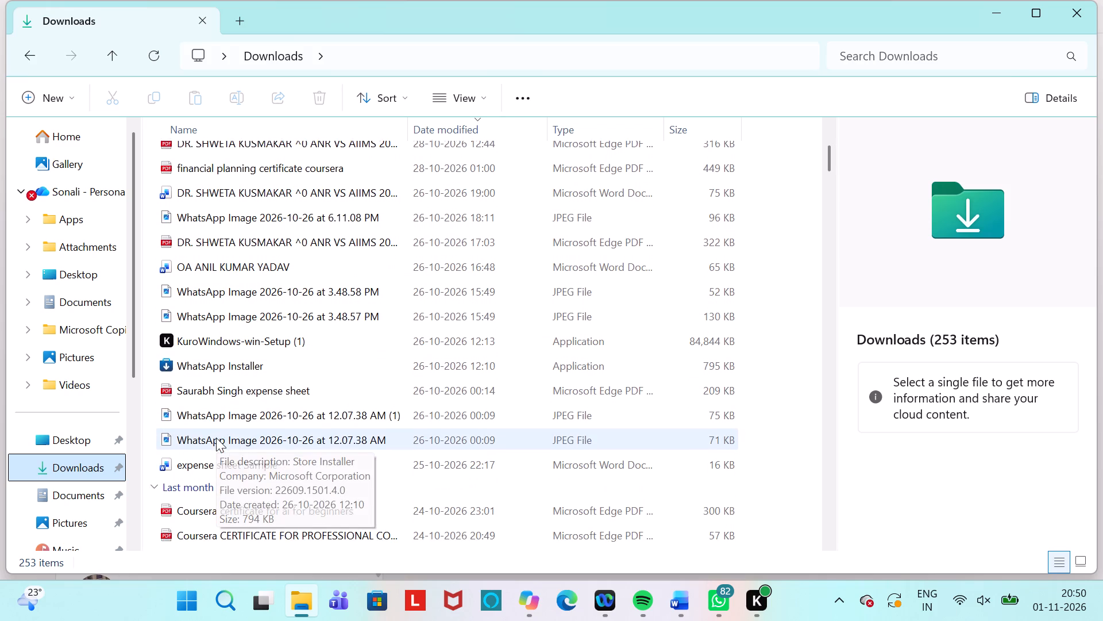
pyautogui.scroll(-1, 216, 438)
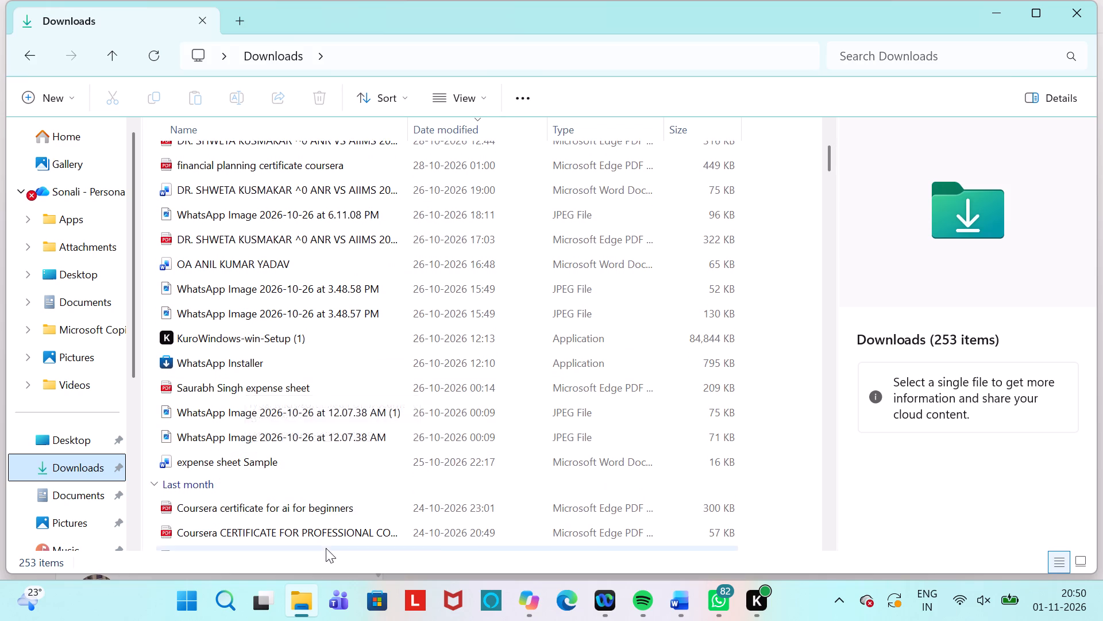
# Switch to Word, search its files for "exp" and open the person-named expense sheet stored in OneDrive Documents.
pyautogui.click(678, 602)
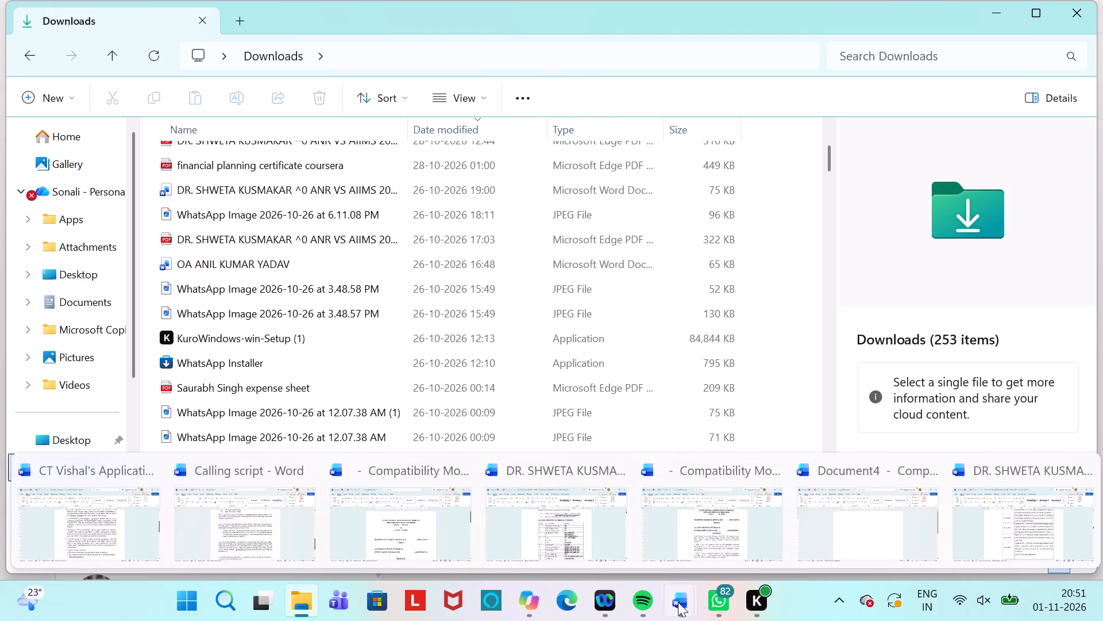
pyautogui.click(101, 512)
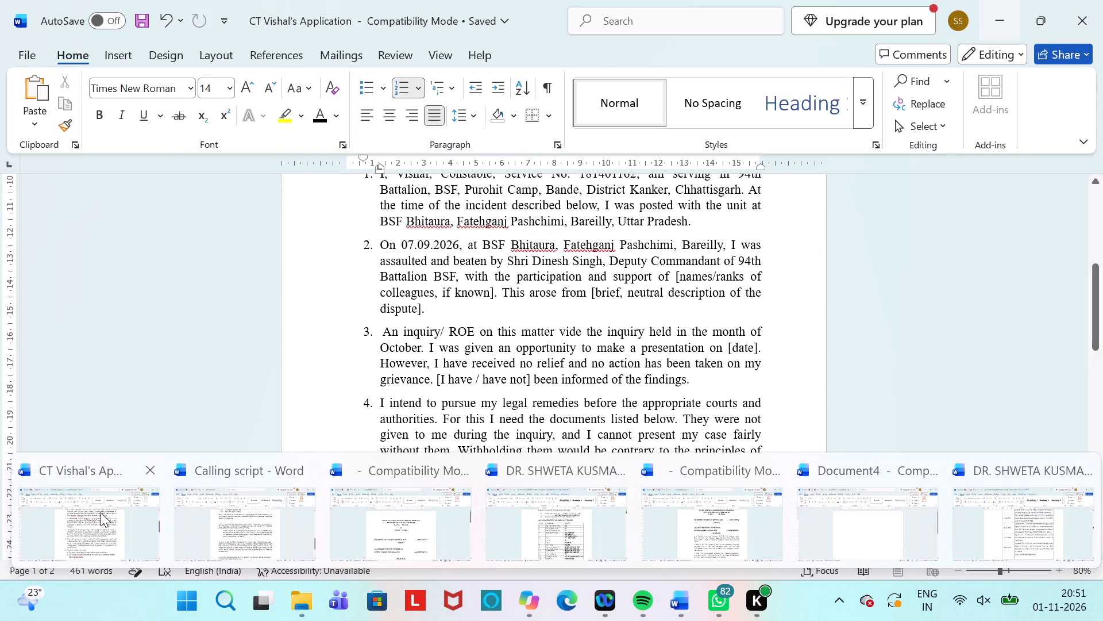
pyautogui.click(32, 50)
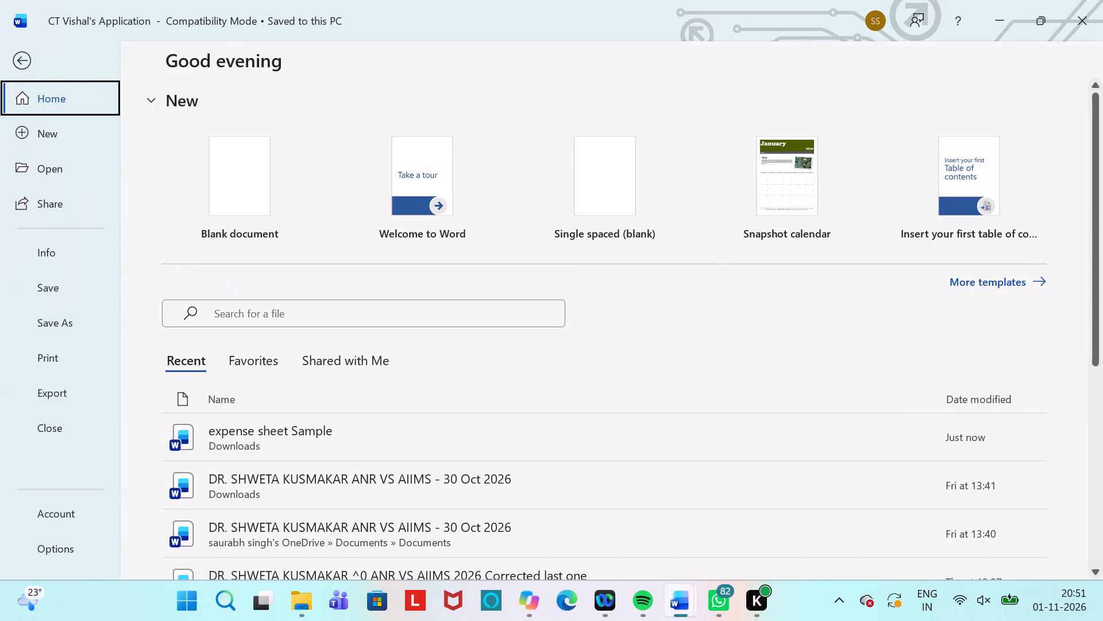
pyautogui.click(264, 308)
pyautogui.write('exp')
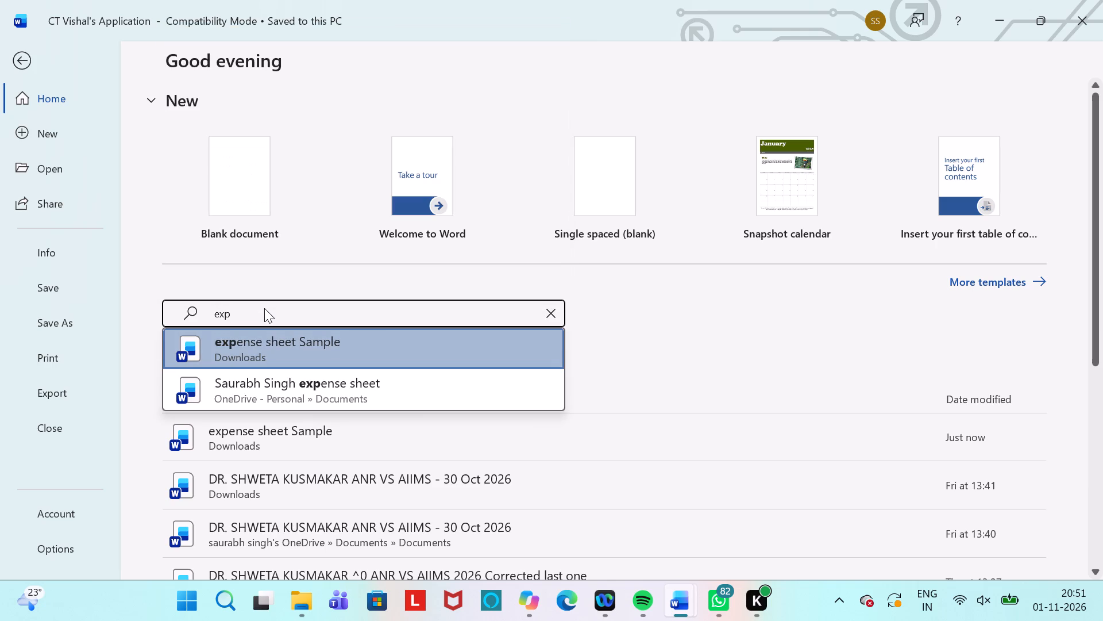
pyautogui.click(265, 391)
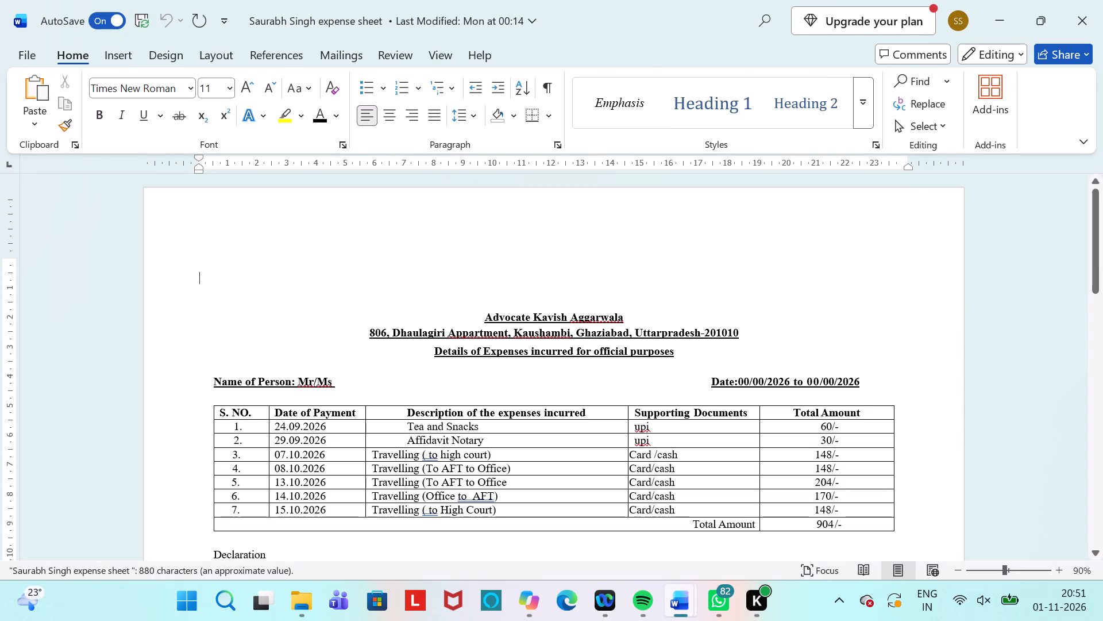
pyautogui.scroll(-1, 265, 391)
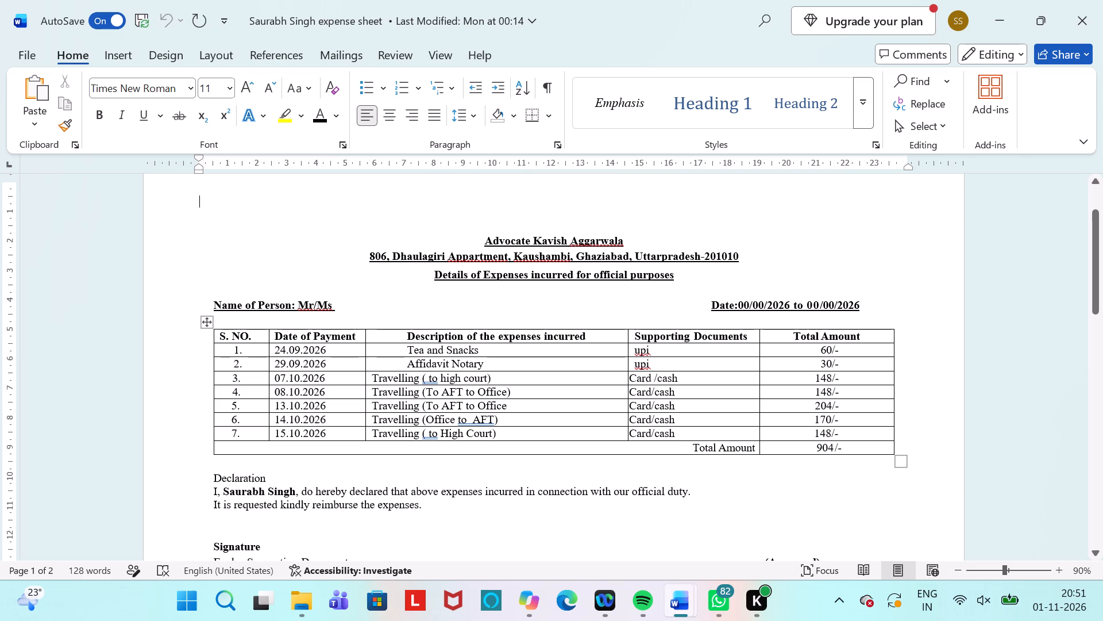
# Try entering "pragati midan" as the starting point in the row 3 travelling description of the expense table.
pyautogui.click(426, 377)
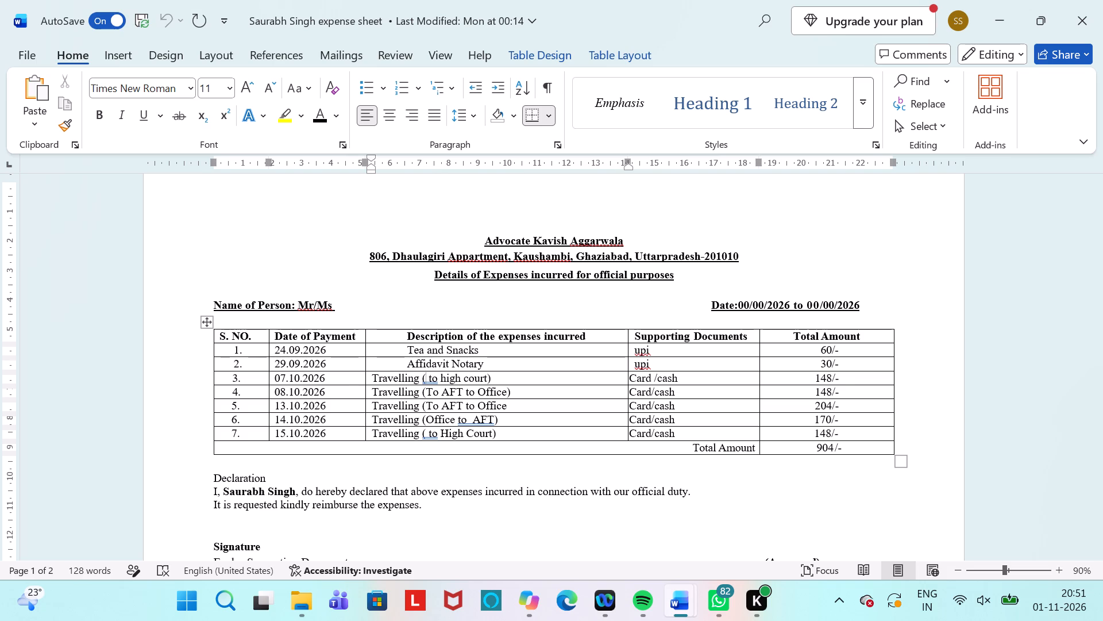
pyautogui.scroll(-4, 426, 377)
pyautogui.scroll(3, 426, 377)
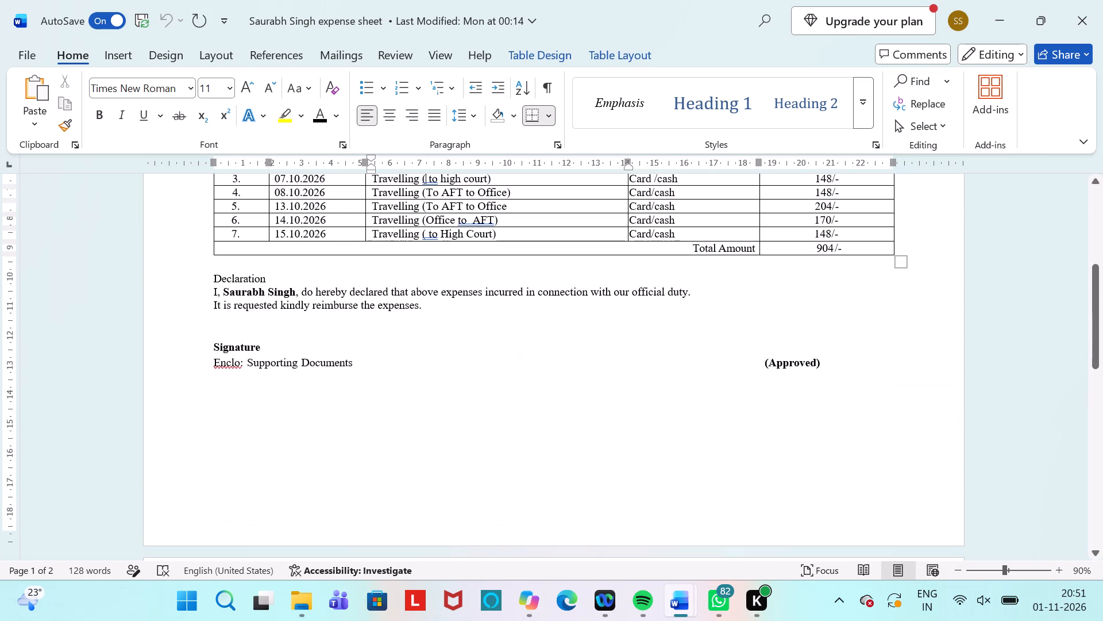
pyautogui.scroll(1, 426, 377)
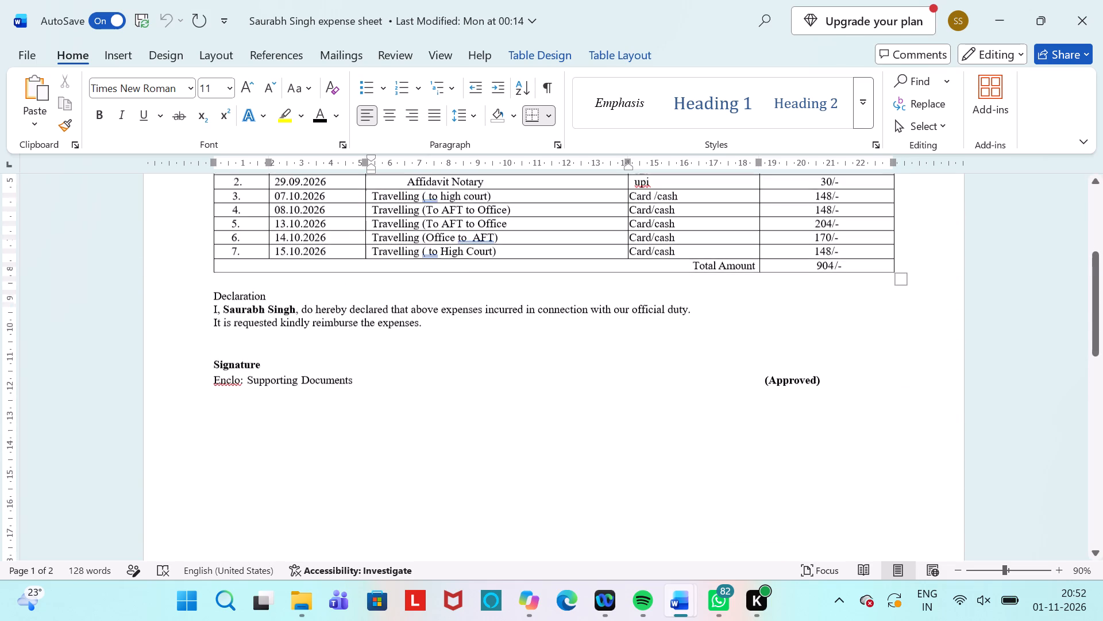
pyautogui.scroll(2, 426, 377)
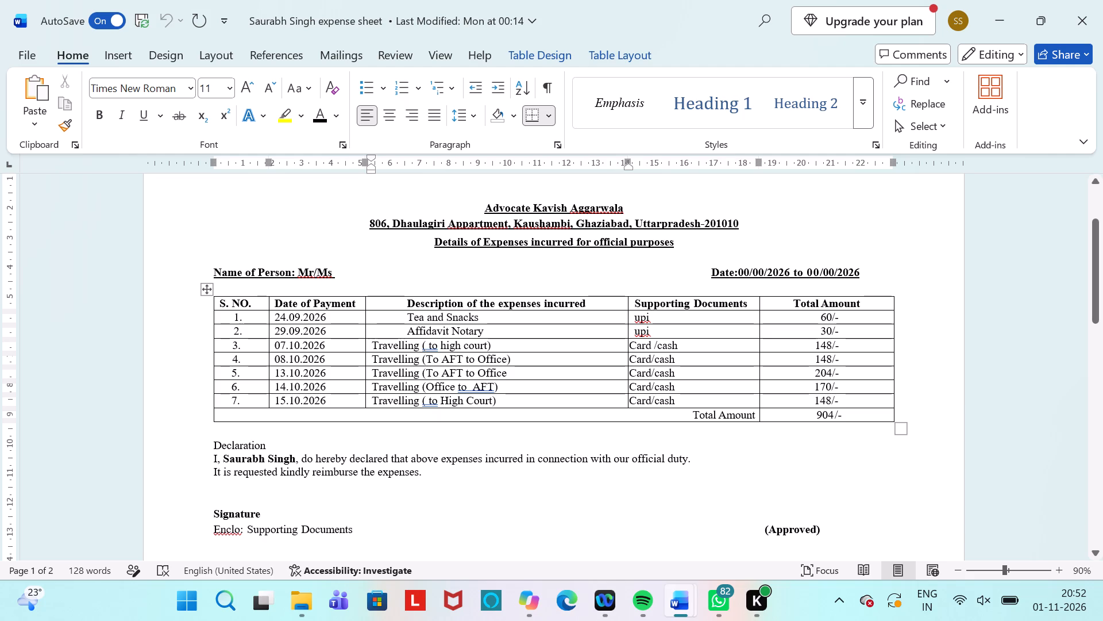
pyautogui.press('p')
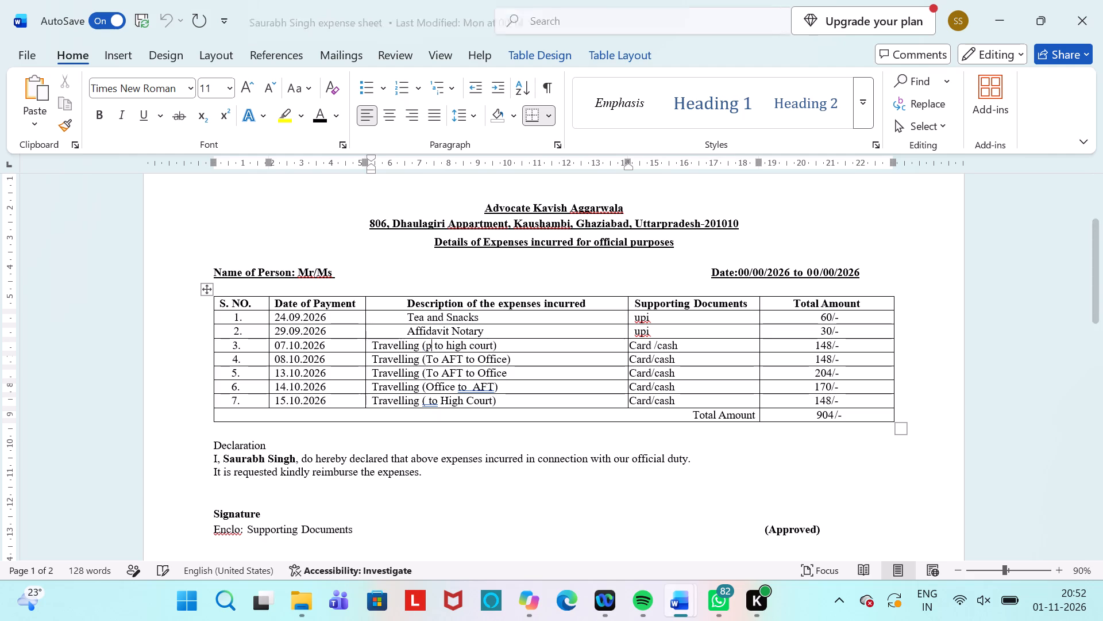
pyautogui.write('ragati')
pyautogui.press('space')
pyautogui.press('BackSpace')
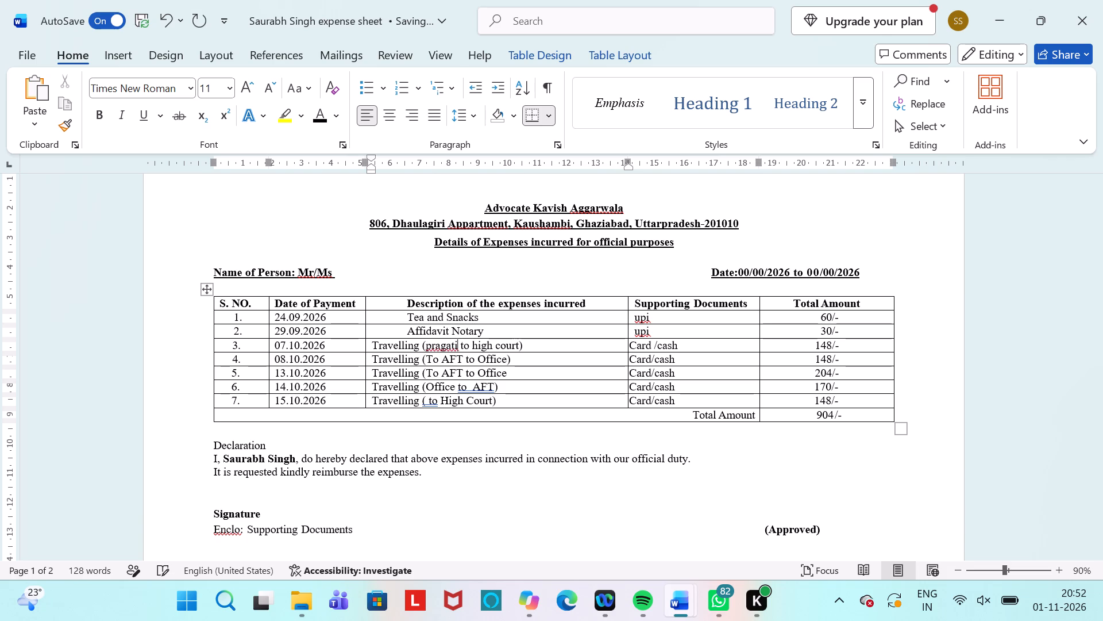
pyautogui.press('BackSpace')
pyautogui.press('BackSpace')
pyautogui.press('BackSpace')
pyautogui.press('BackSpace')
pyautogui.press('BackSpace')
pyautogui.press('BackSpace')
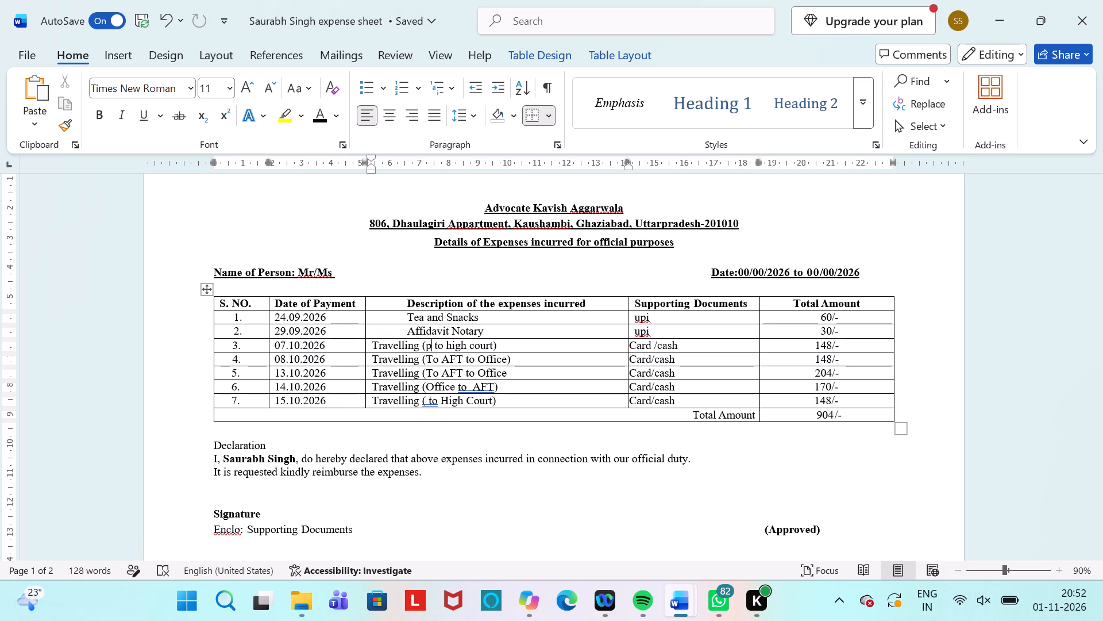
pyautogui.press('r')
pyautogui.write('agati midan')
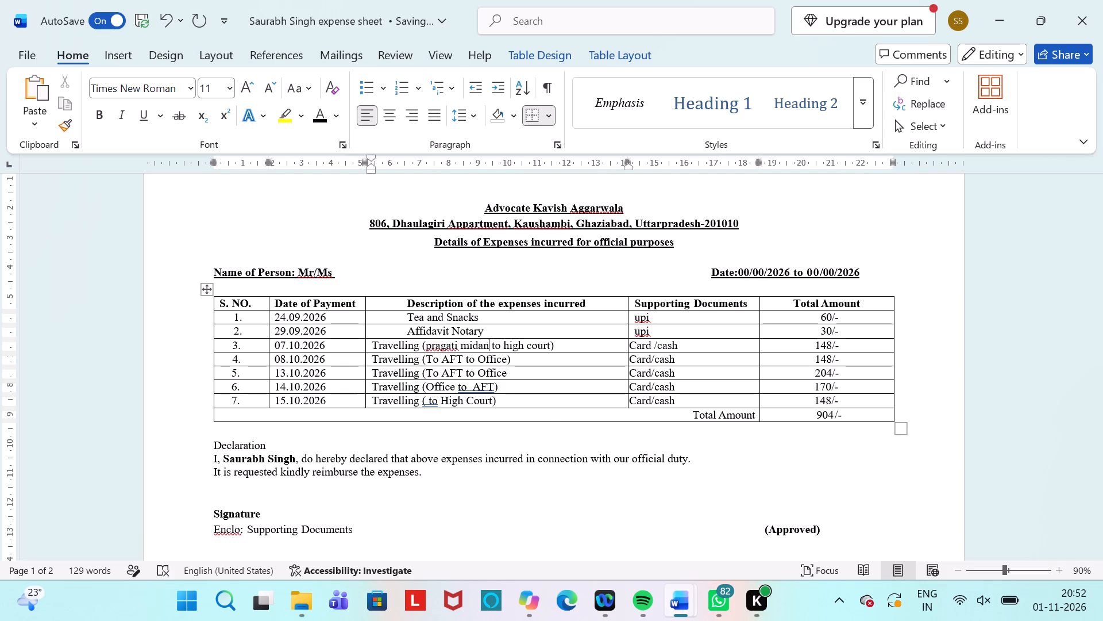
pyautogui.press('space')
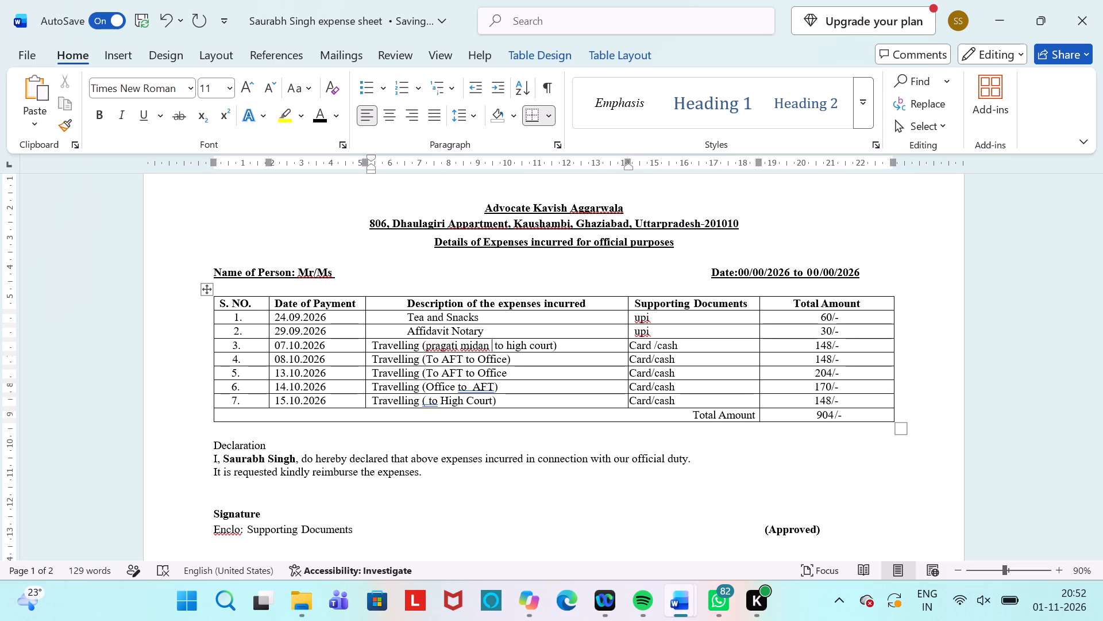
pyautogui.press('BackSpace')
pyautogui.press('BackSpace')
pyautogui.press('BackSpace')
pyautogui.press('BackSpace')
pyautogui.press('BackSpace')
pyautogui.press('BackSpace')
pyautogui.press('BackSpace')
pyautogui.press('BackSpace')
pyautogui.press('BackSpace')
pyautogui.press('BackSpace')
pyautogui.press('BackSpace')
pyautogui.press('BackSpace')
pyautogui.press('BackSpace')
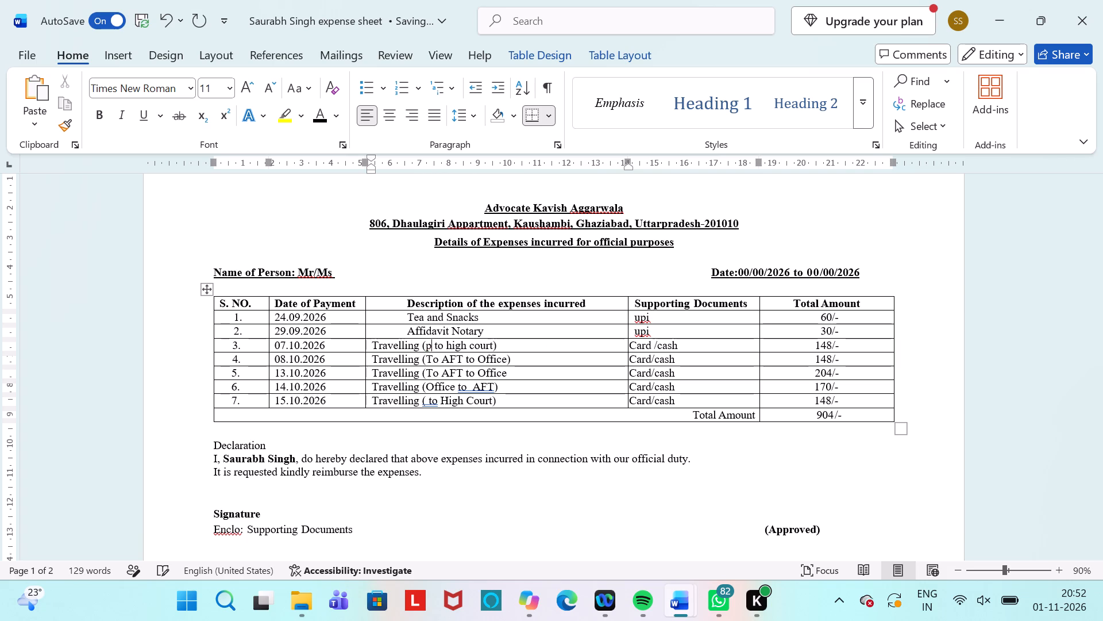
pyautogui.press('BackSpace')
# Insert "mandi house metro" as the starting point before "to high court" in the row 3 travelling description.
pyautogui.write('mandi')
pyautogui.press('space')
pyautogui.press('h')
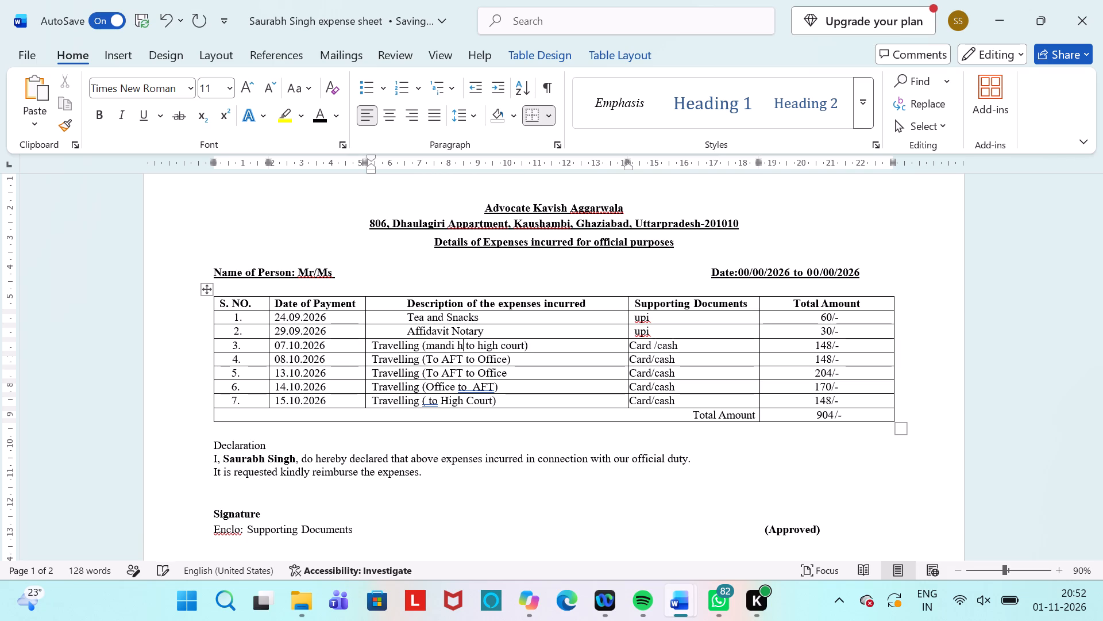
pyautogui.write('ouse metro')
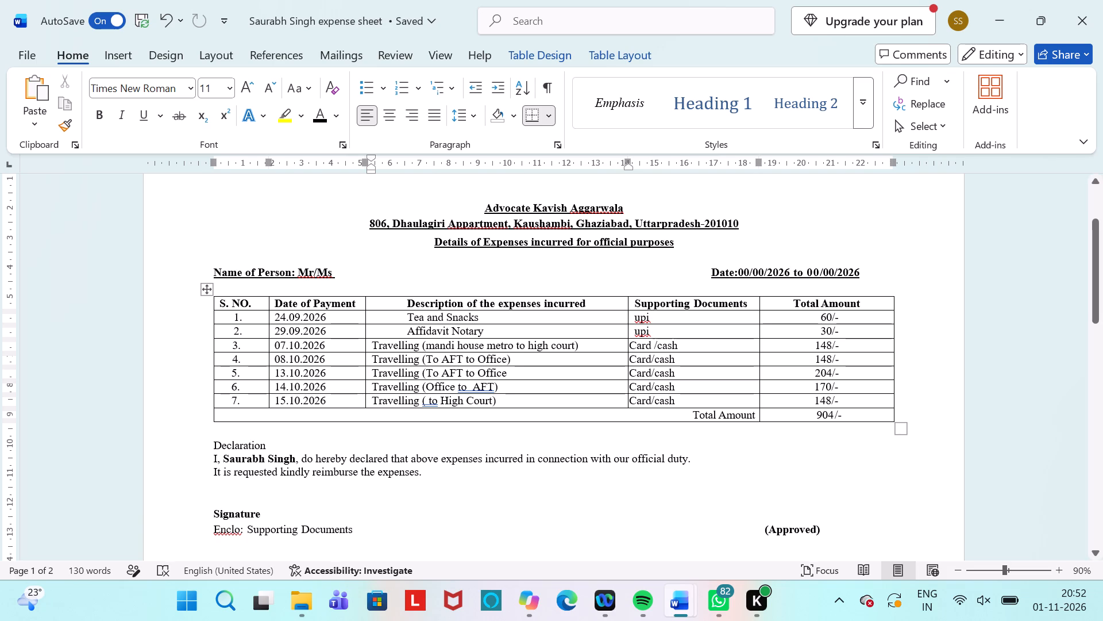
# Shorten the Supporting Documents entry in row 3 of the expense table to "cash".
pyautogui.click(657, 343)
pyautogui.press('BackSpace')
pyautogui.press('BackSpace')
pyautogui.press('BackSpace')
pyautogui.press('BackSpace')
pyautogui.press('BackSpace')
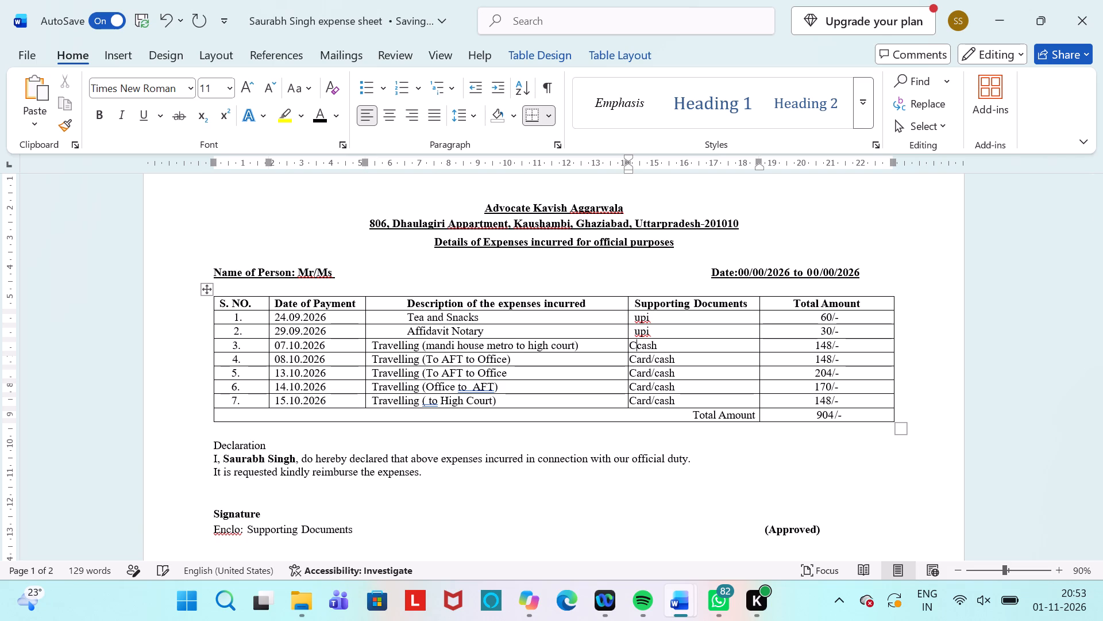
pyautogui.press('BackSpace')
# Capitalize the Supporting Documents entry in row 3 of the expense table so it reads "Cash".
pyautogui.press('Right')
pyautogui.press('BackSpace')
pyautogui.hotkey('shift', 'c')
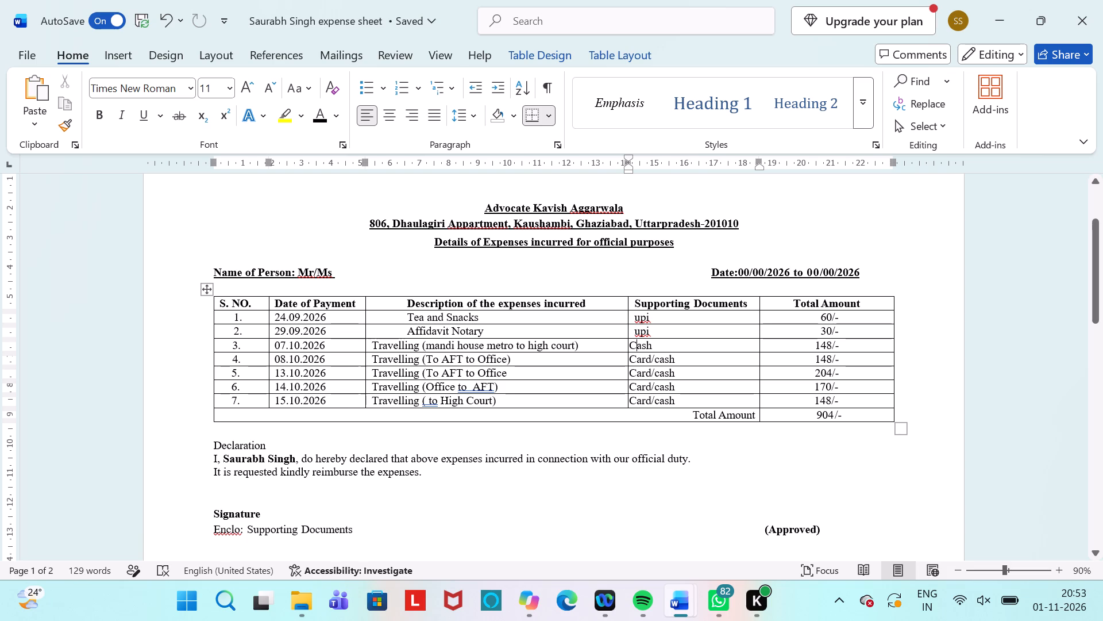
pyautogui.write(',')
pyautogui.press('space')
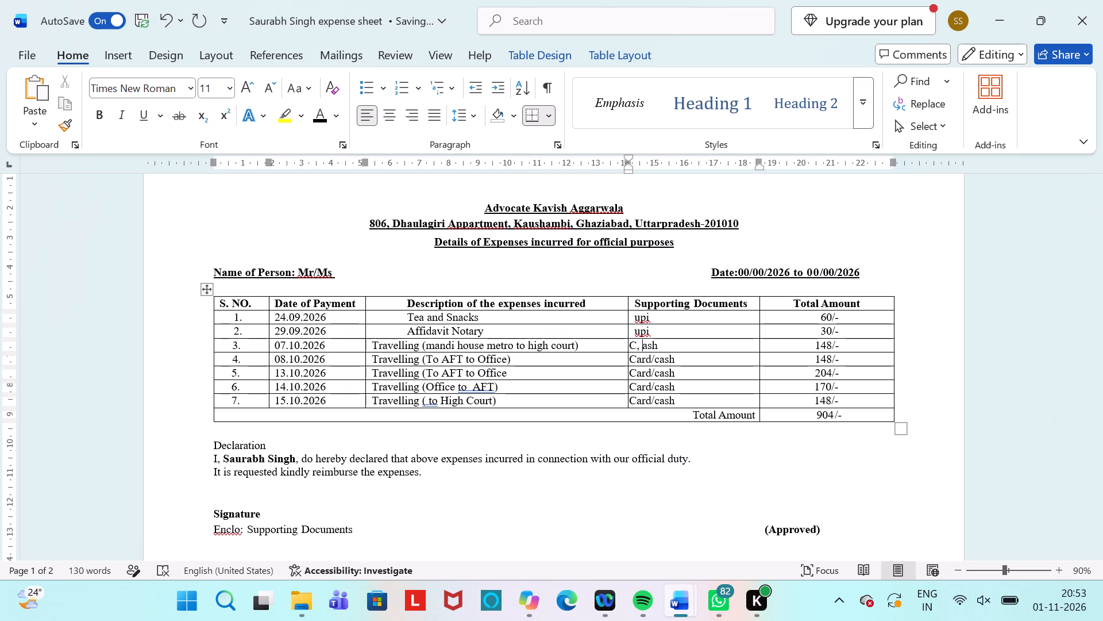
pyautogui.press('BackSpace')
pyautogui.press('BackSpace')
# Add ", return" after "high court" inside the brackets of the row 3 travelling description.
pyautogui.press('Left')
pyautogui.press('Left')
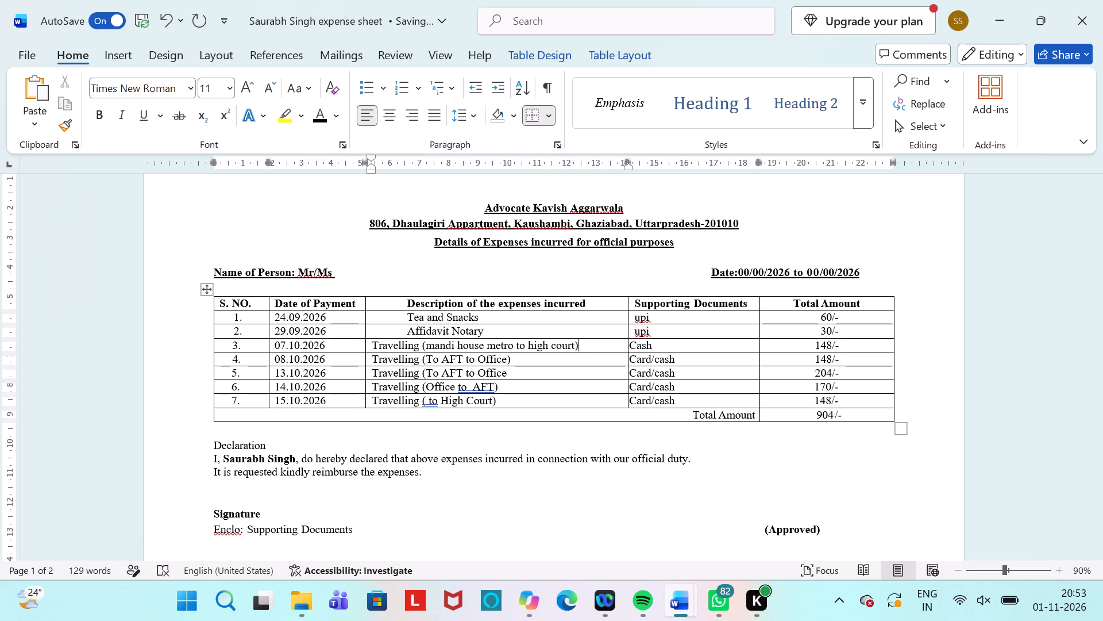
pyautogui.press('Left')
pyautogui.write(',')
pyautogui.press('space')
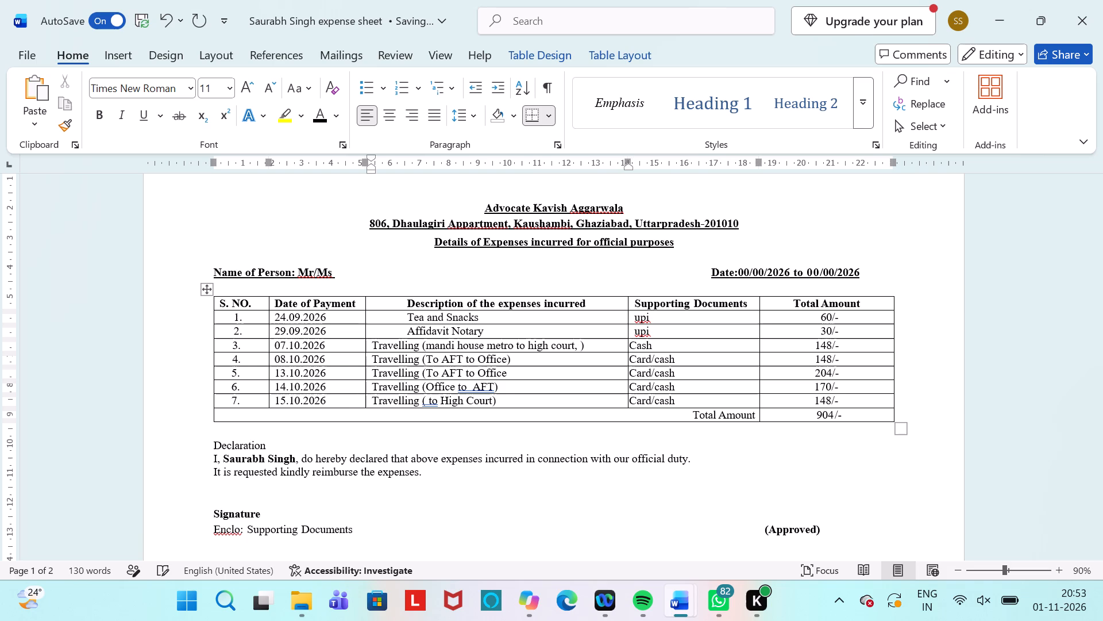
pyautogui.write('retturn')
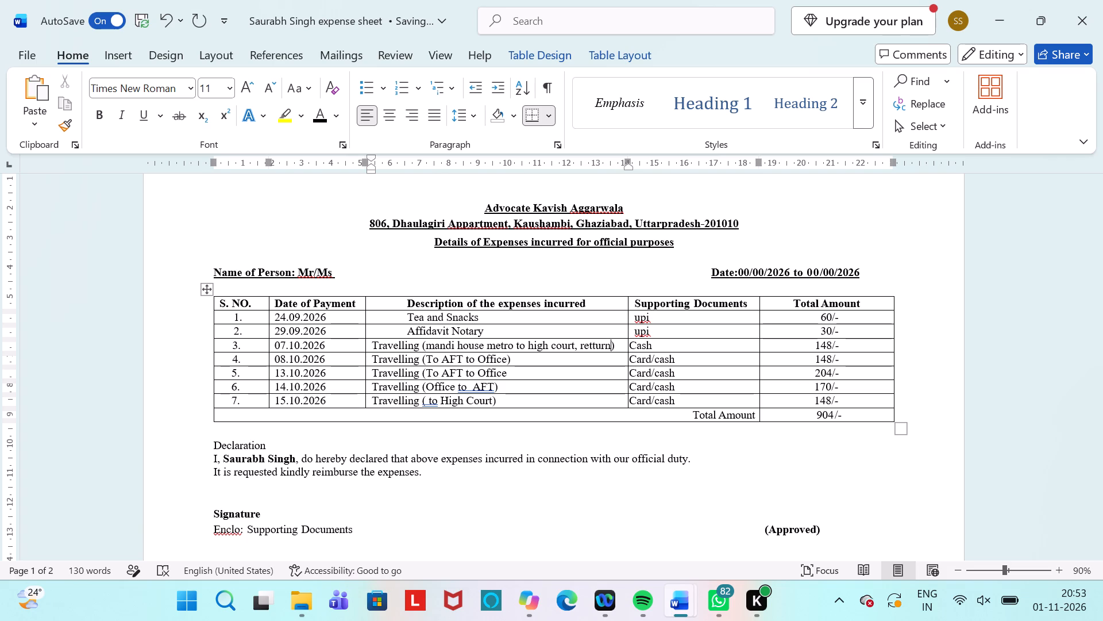
pyautogui.press('Left')
pyautogui.press('Left')
pyautogui.press('Left')
pyautogui.press('BackSpace')
pyautogui.press('Right')
pyautogui.press('Right')
pyautogui.press('Right')
pyautogui.press('space')
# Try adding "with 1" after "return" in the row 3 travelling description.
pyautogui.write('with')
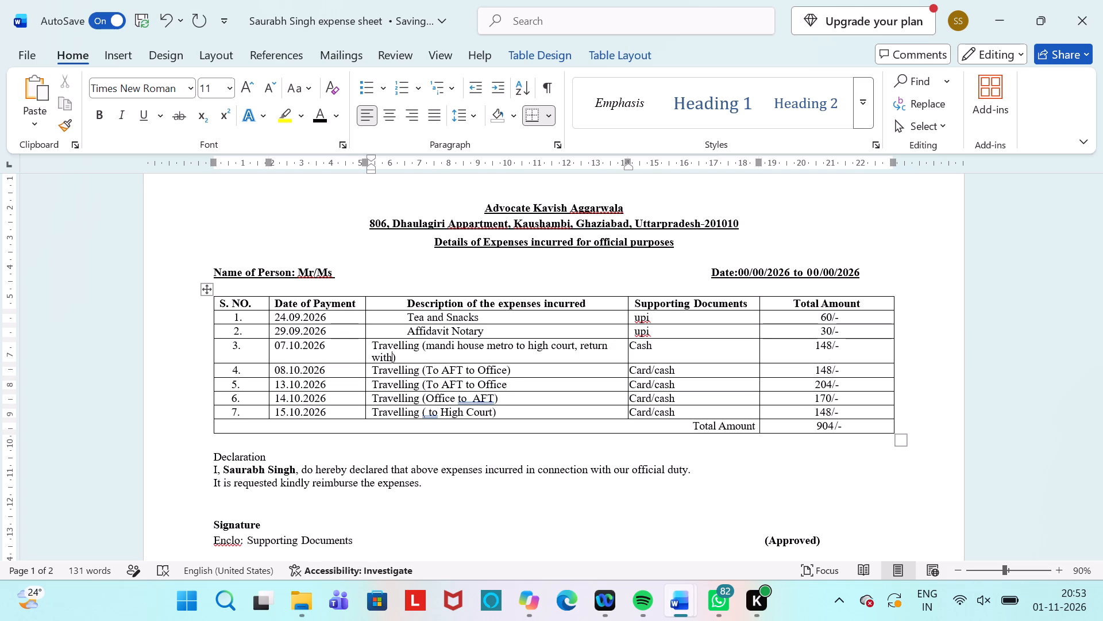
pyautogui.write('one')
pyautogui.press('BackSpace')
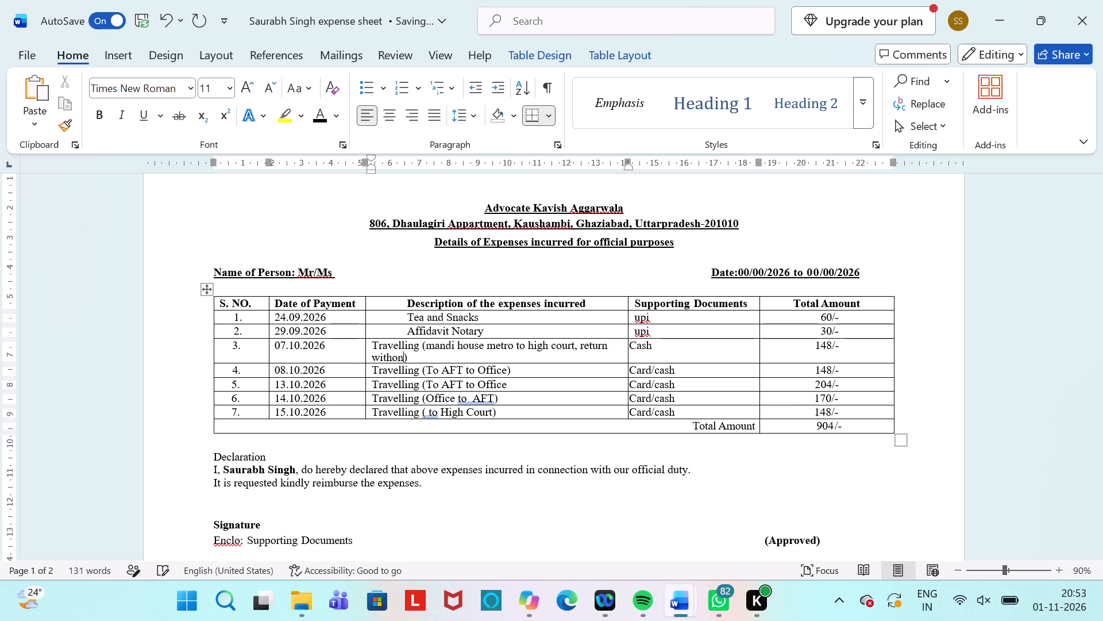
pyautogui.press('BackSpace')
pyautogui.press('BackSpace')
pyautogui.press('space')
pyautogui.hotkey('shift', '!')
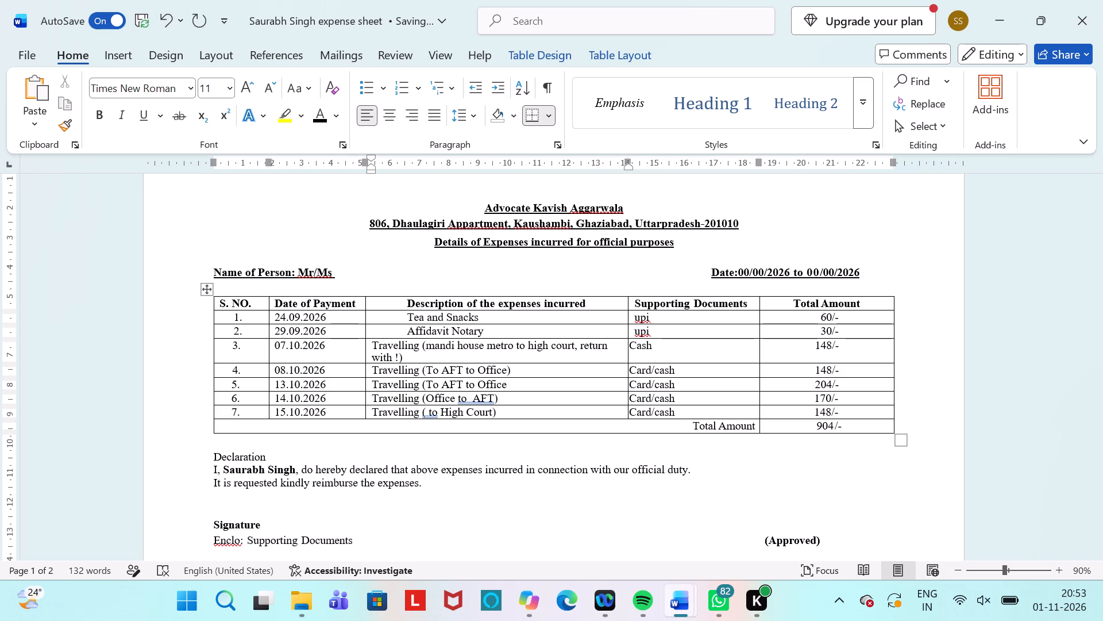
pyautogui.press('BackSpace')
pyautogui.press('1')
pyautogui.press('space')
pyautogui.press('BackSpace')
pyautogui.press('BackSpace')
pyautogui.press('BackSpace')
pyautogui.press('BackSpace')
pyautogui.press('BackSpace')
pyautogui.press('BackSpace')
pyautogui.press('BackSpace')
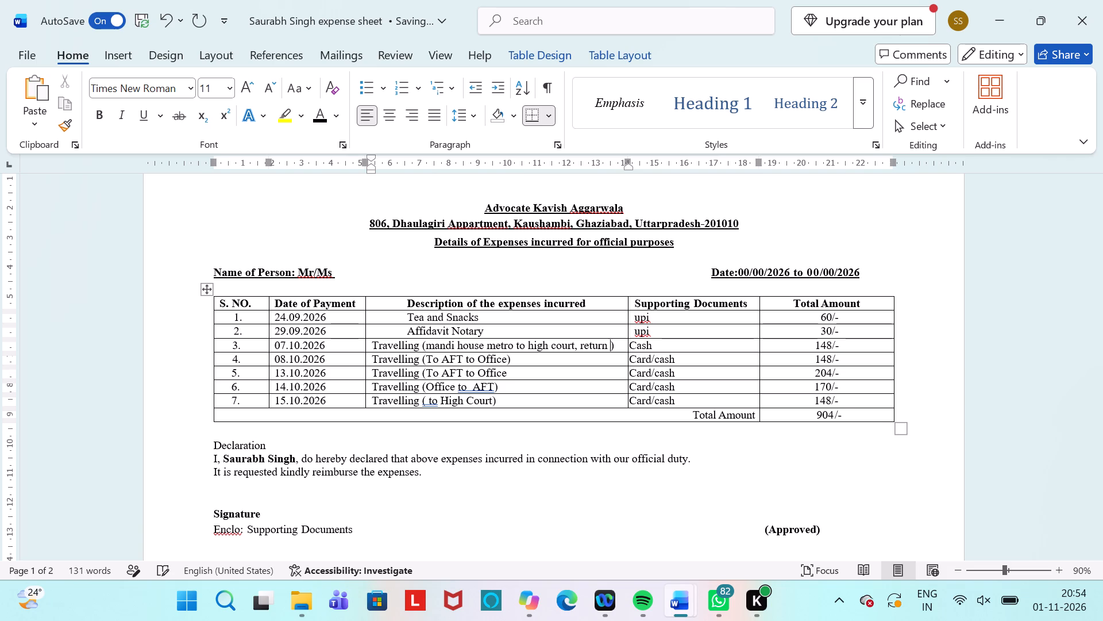
# Add "2 person" after "return" in the row 3 travelling description.
pyautogui.press('2')
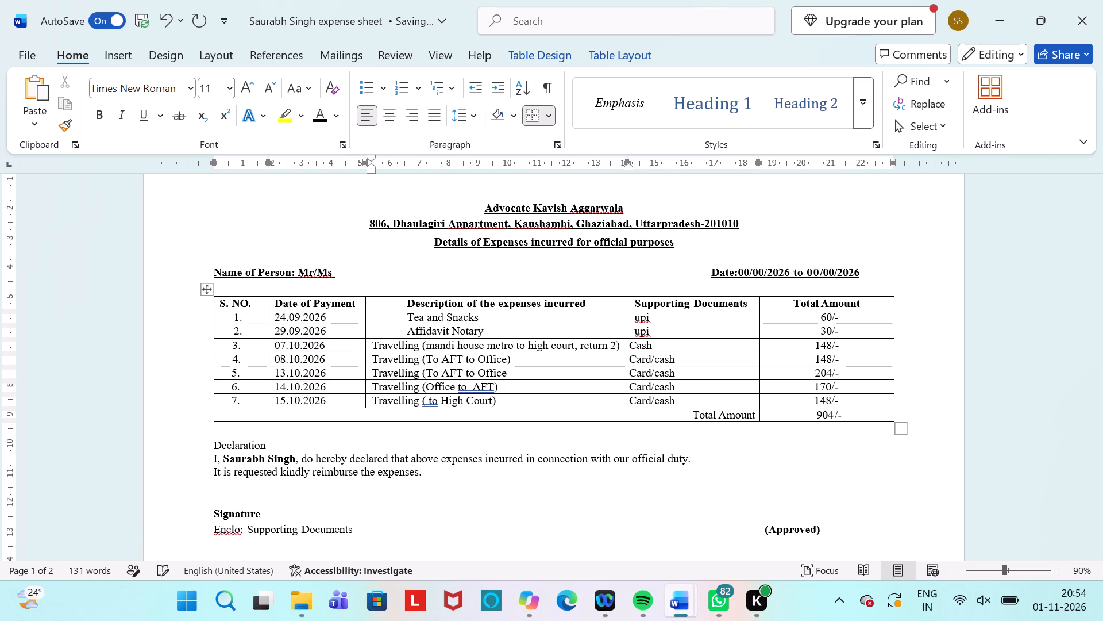
pyautogui.press('space')
pyautogui.write('person')
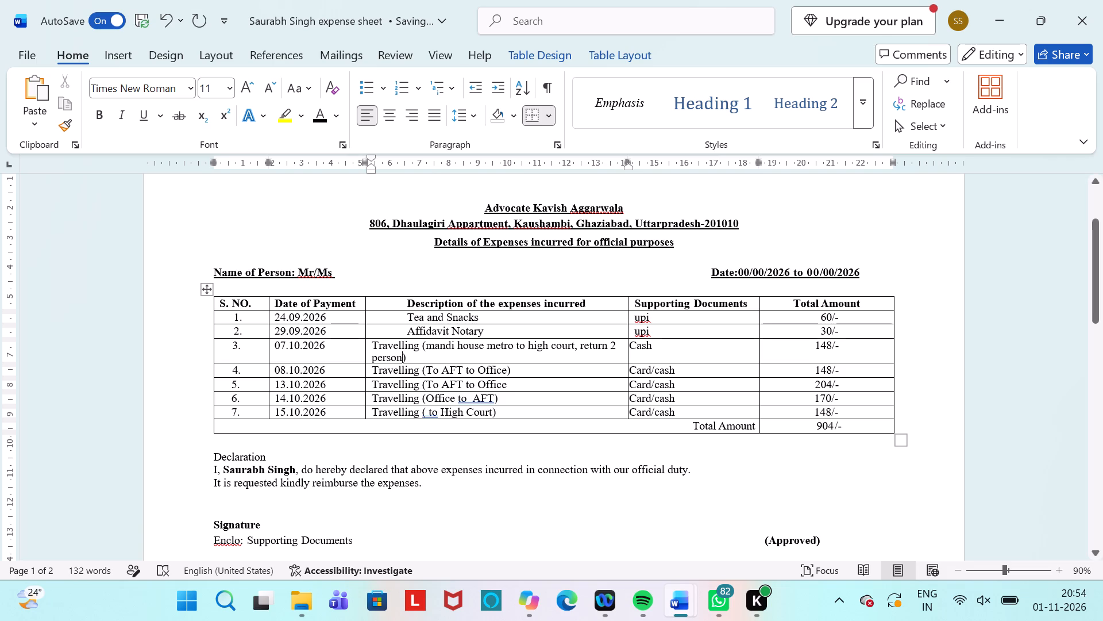
# Set the Total Amount for row 3 of the expense table to 70/-.
pyautogui.click(832, 345)
pyautogui.press('BackSpace')
pyautogui.press('BackSpace')
pyautogui.press('BackSpace')
pyautogui.write('70')
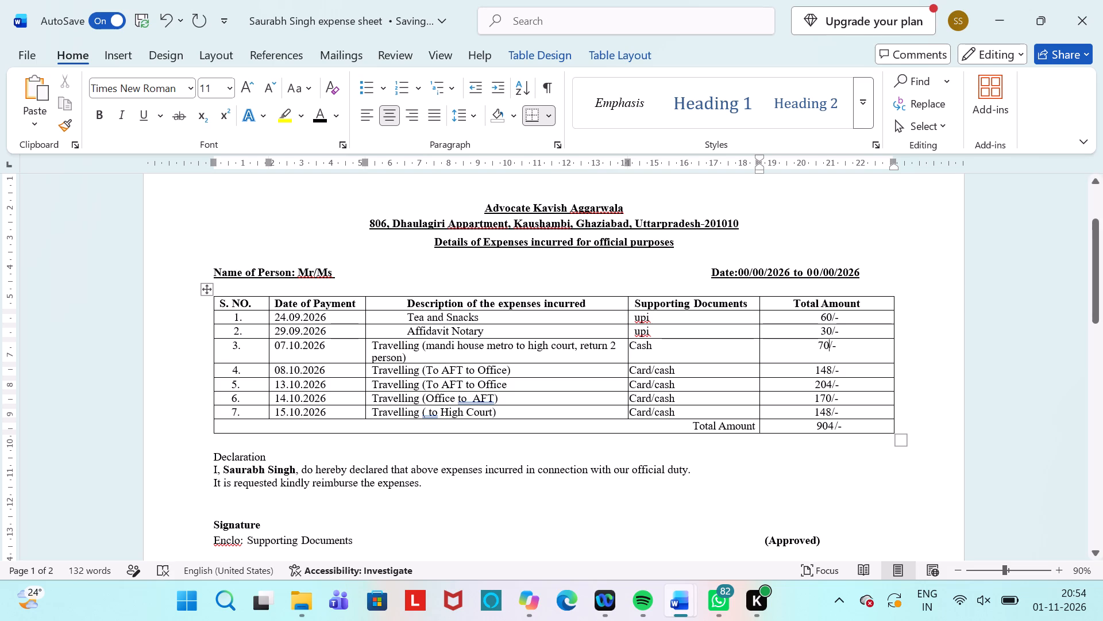
# Remove the word "To" before "AFT to Office" in the row 4 travelling description.
pyautogui.click(440, 371)
pyautogui.press('BackSpace')
pyautogui.press('BackSpace')
pyautogui.press('BackSpace')
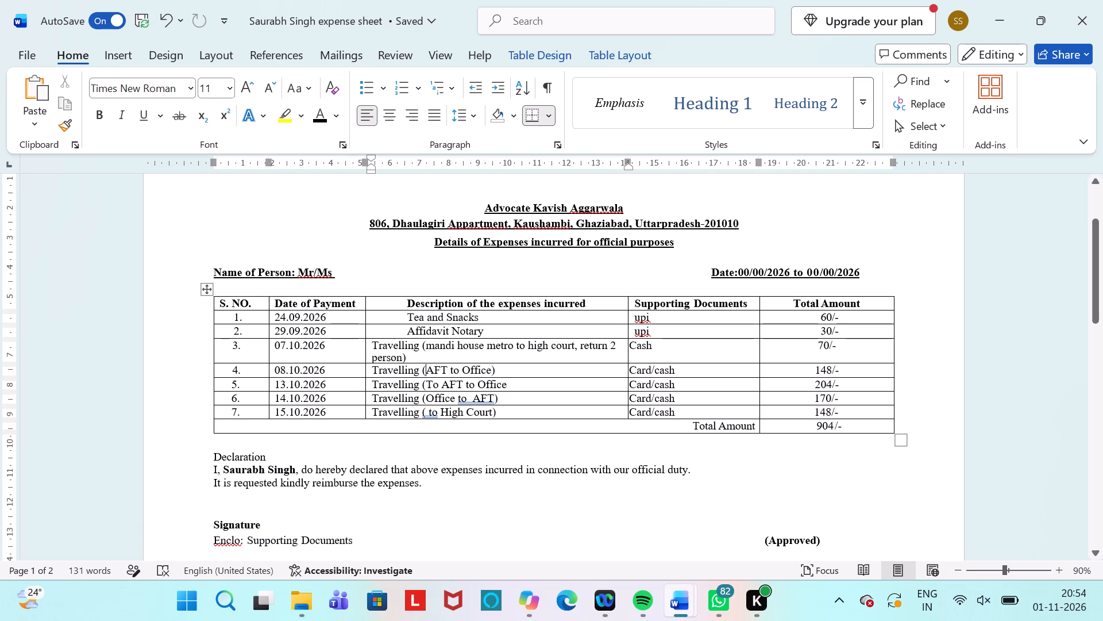
# Add a second line reading "bhikaji metro – AFT," below "Travelling (AFT to Office)" in the row 4 description.
pyautogui.click(505, 370)
pyautogui.hotkey('shift', 'Return')
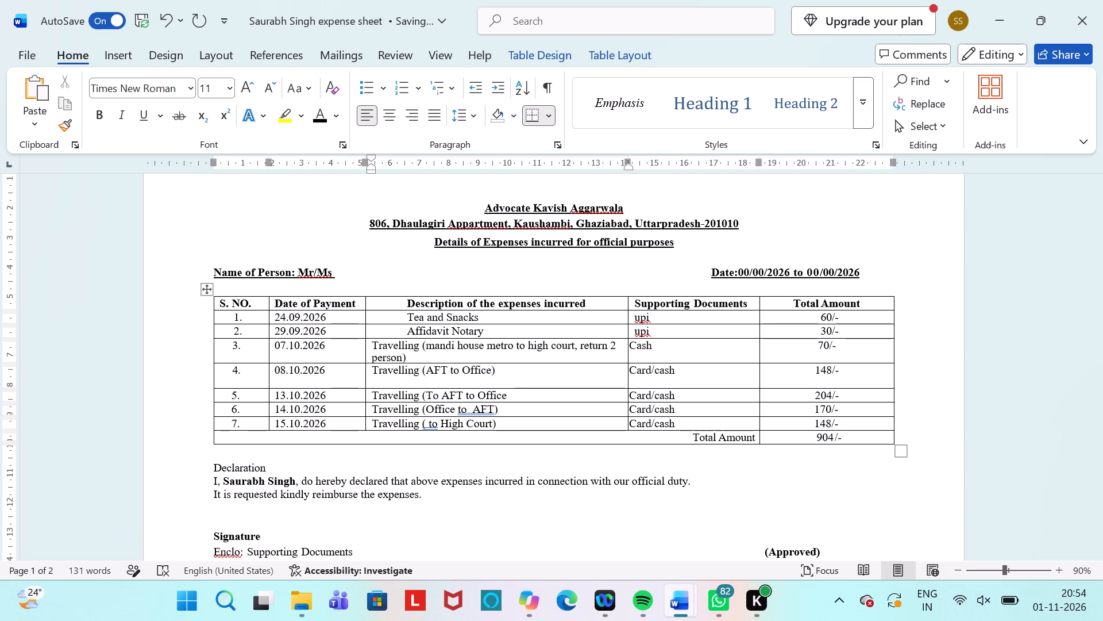
pyautogui.write('bhikaji')
pyautogui.press('space')
pyautogui.write('metro')
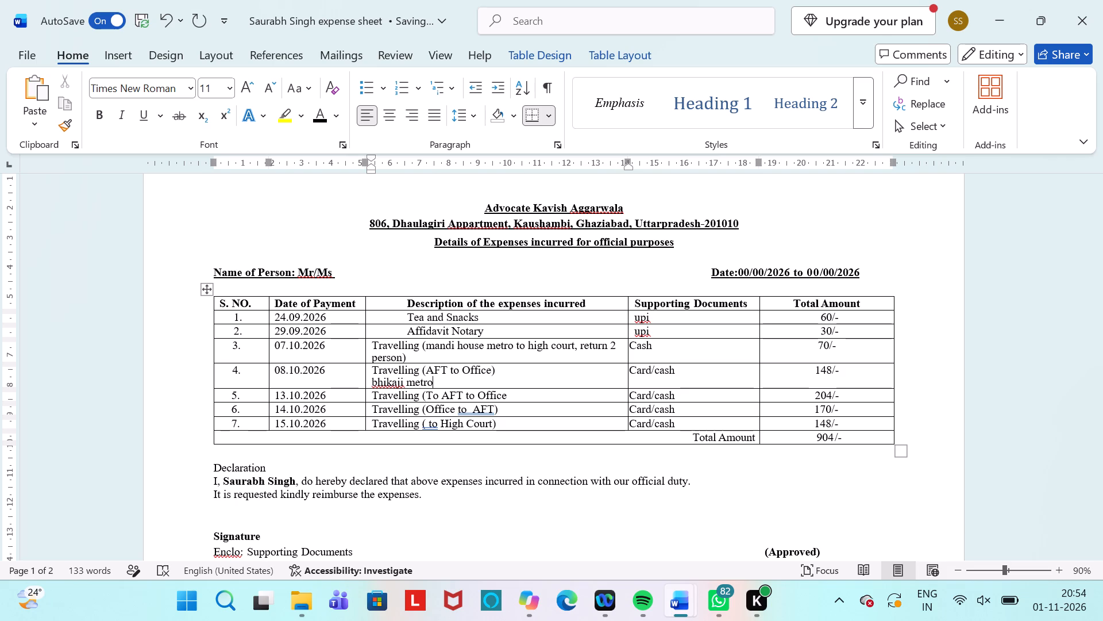
pyautogui.press('space')
pyautogui.write('o')
pyautogui.press('BackSpace')
pyautogui.write('to')
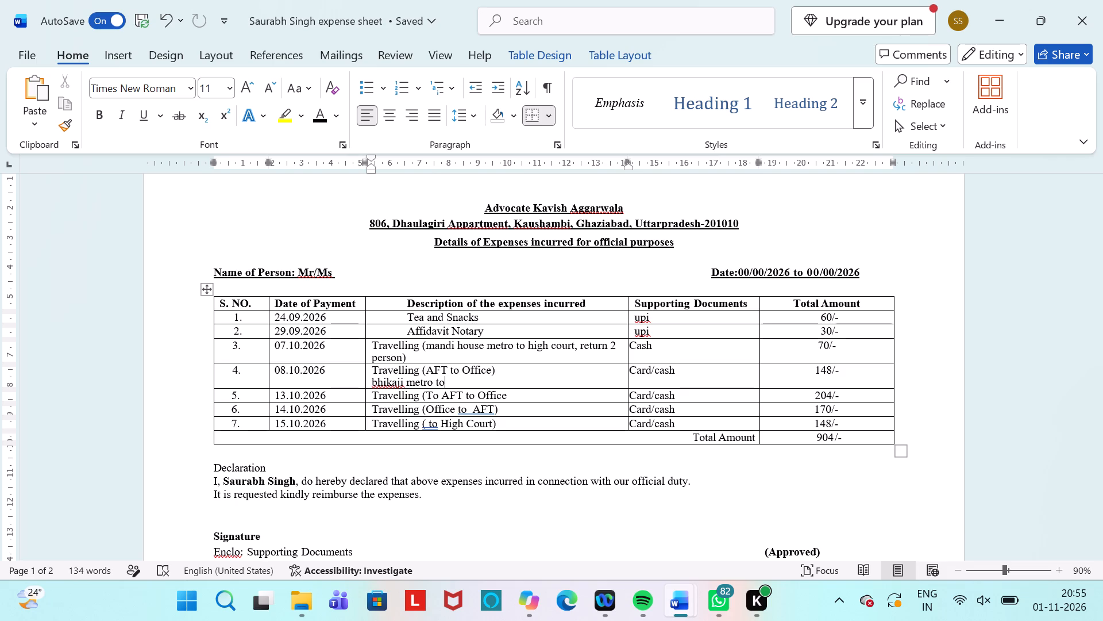
pyautogui.press('BackSpace')
pyautogui.press('BackSpace')
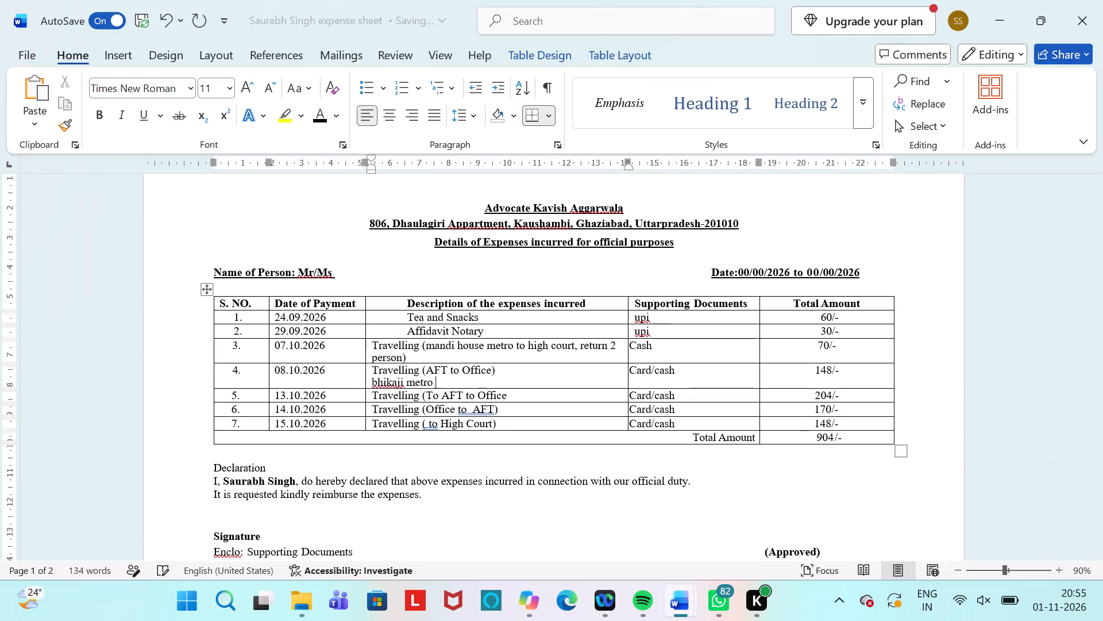
pyautogui.write('-')
pyautogui.press('space')
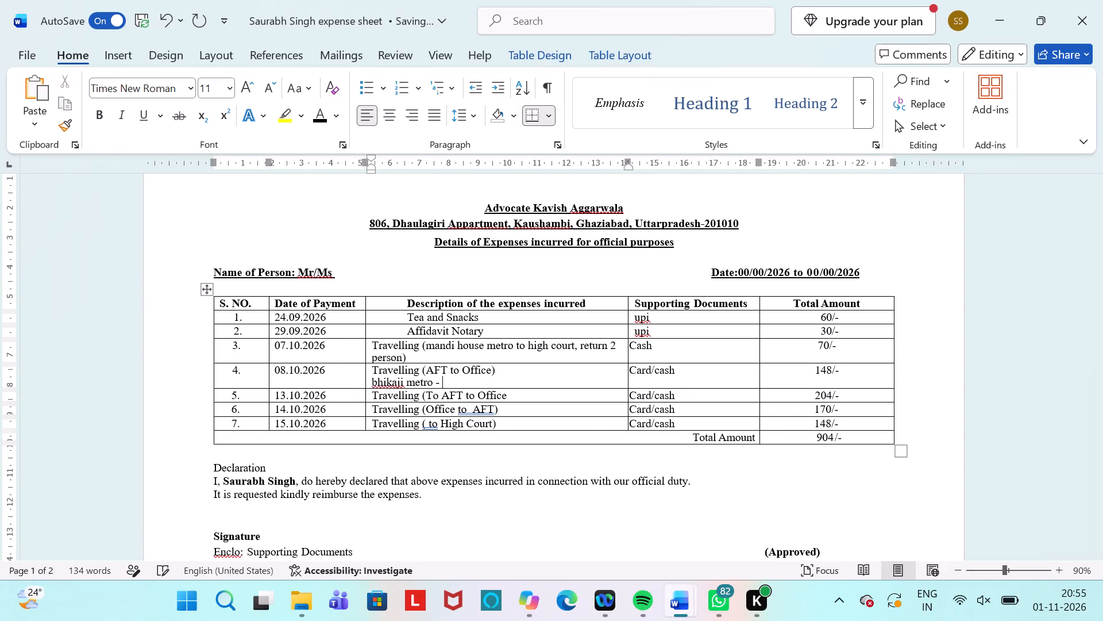
pyautogui.write('AFT')
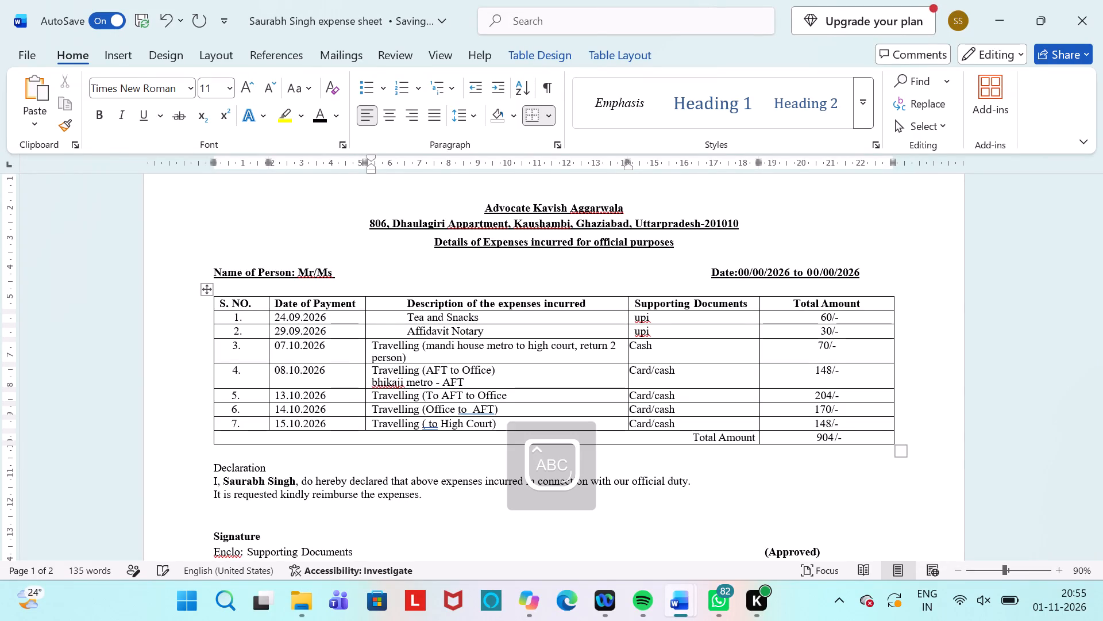
pyautogui.press(',')
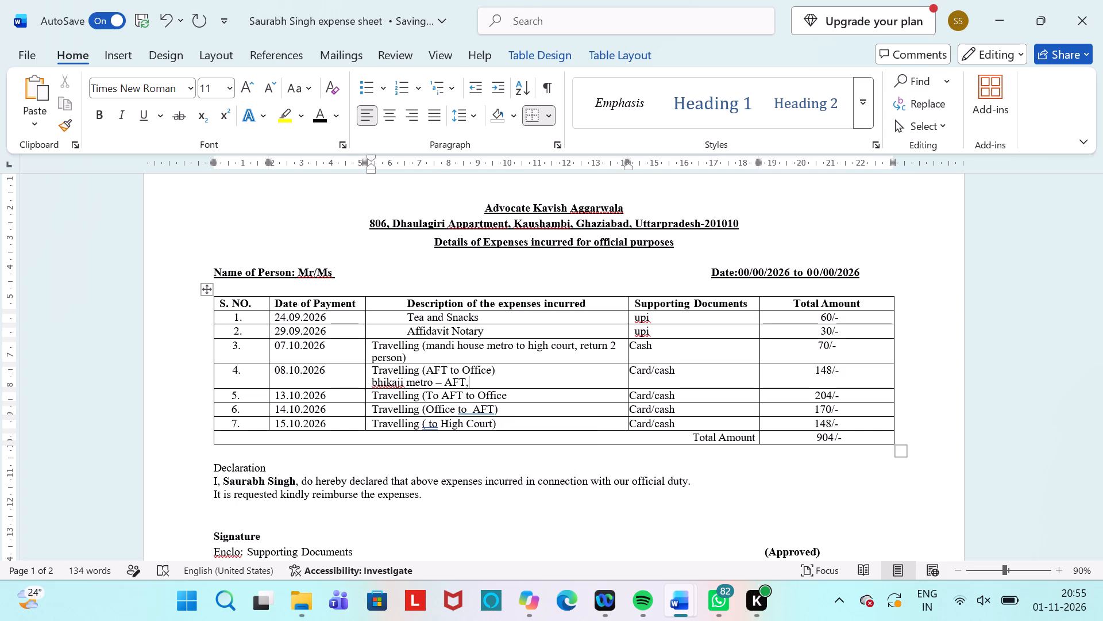
# Continue the second line of the row 4 description with the return leg "AFT - BHIKAJI".
pyautogui.press('space')
pyautogui.write('AFT')
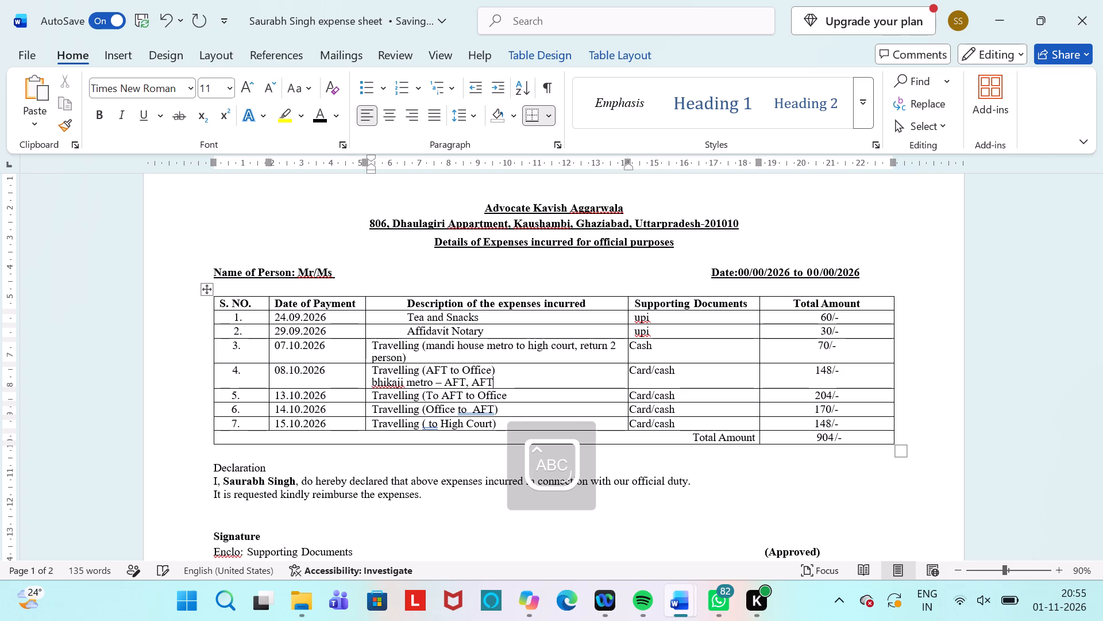
pyautogui.press('space')
pyautogui.write('-')
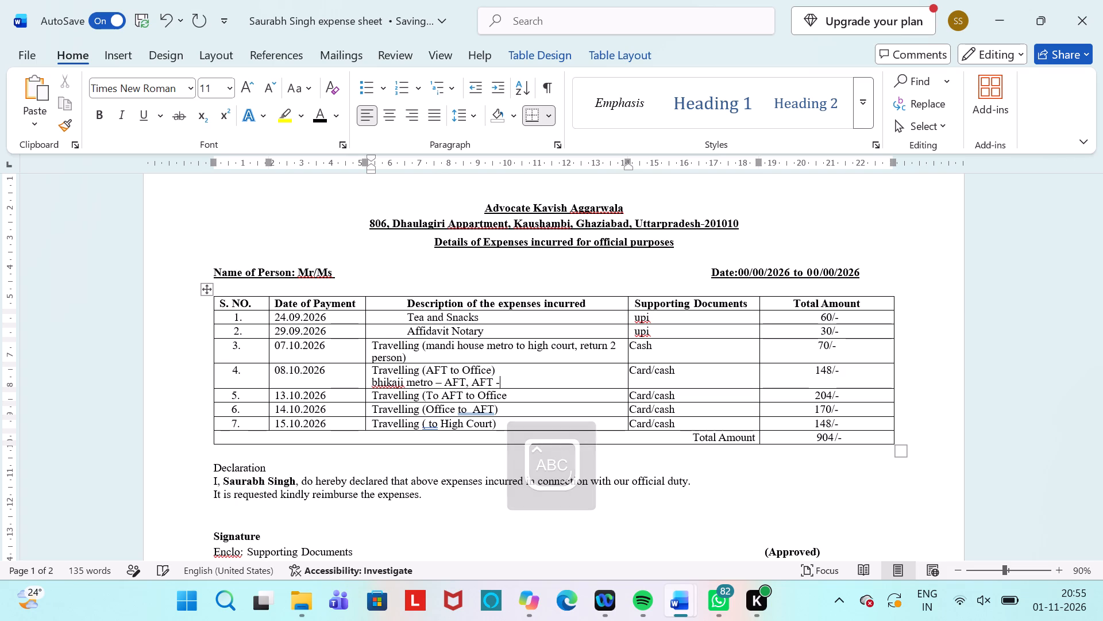
pyautogui.press('space')
pyautogui.write('BH')
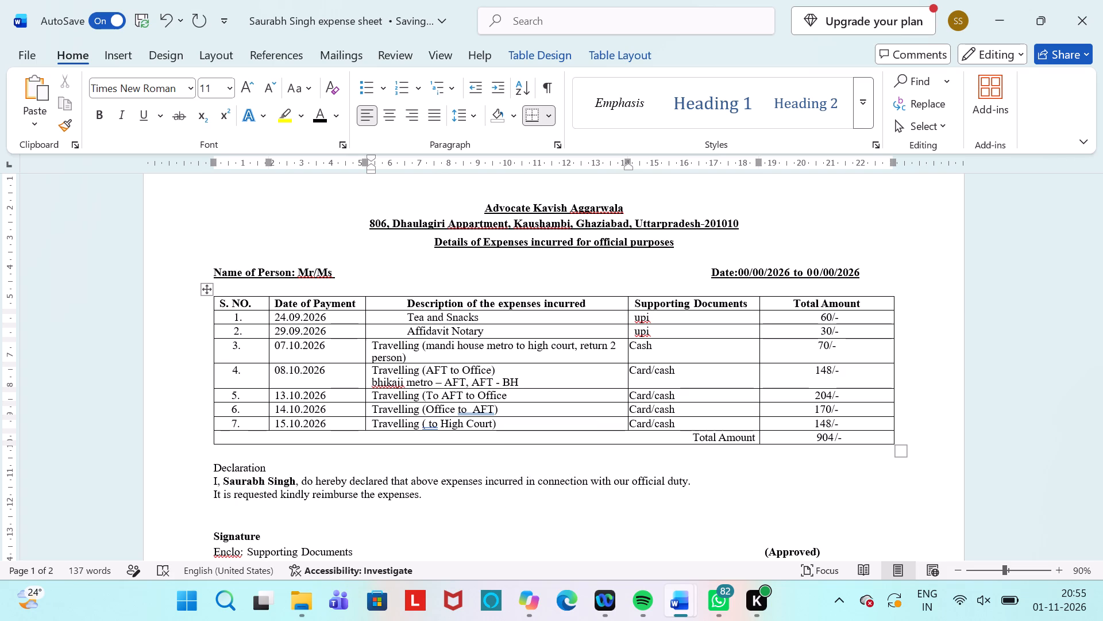
pyautogui.write('IKAJI')
# Adjust the spacing around the hyphen in row 4's return leg so that it reads "AFT- BHIKAJI".
pyautogui.press('Left')
pyautogui.press('Left')
pyautogui.press('Left')
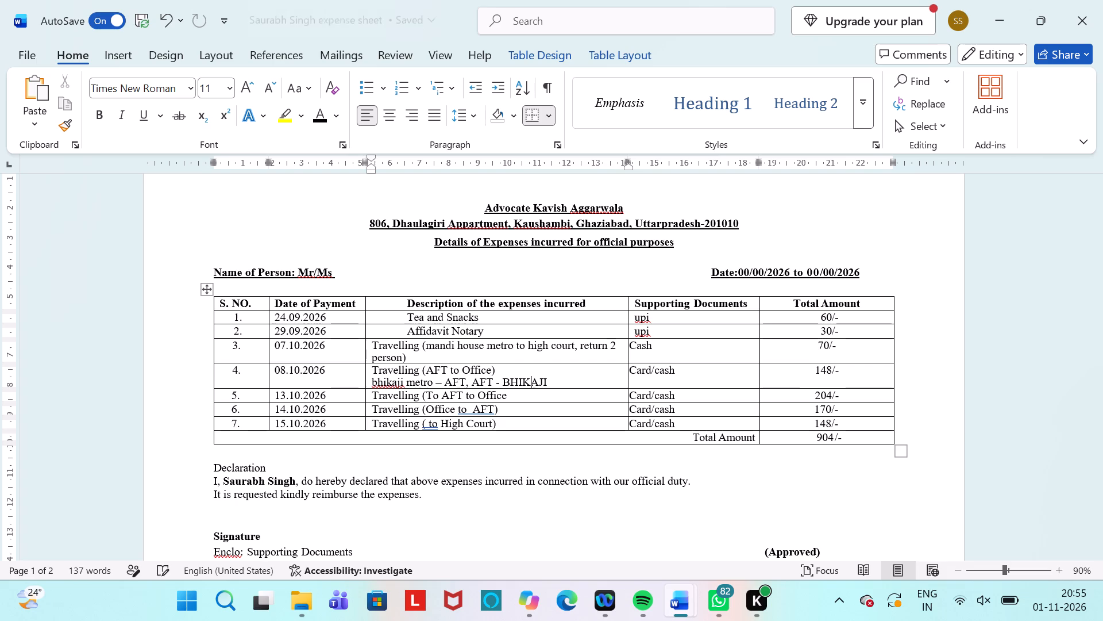
pyautogui.press('Left')
pyautogui.press('Left')
pyautogui.press('Left')
pyautogui.press('Left')
pyautogui.press('Left')
pyautogui.press('Left')
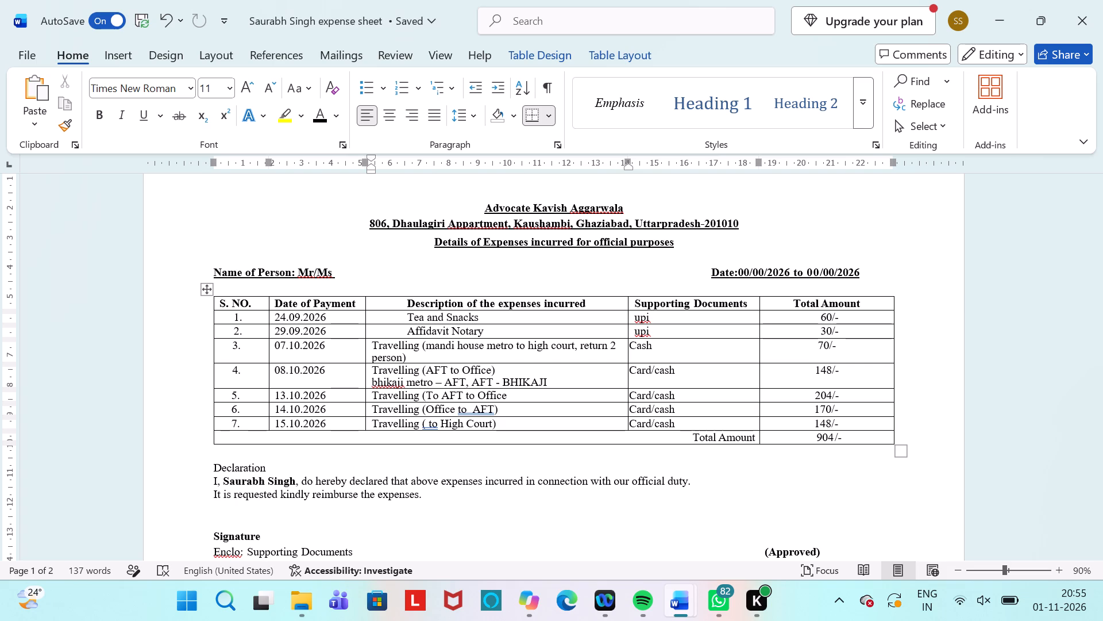
pyautogui.press('BackSpace')
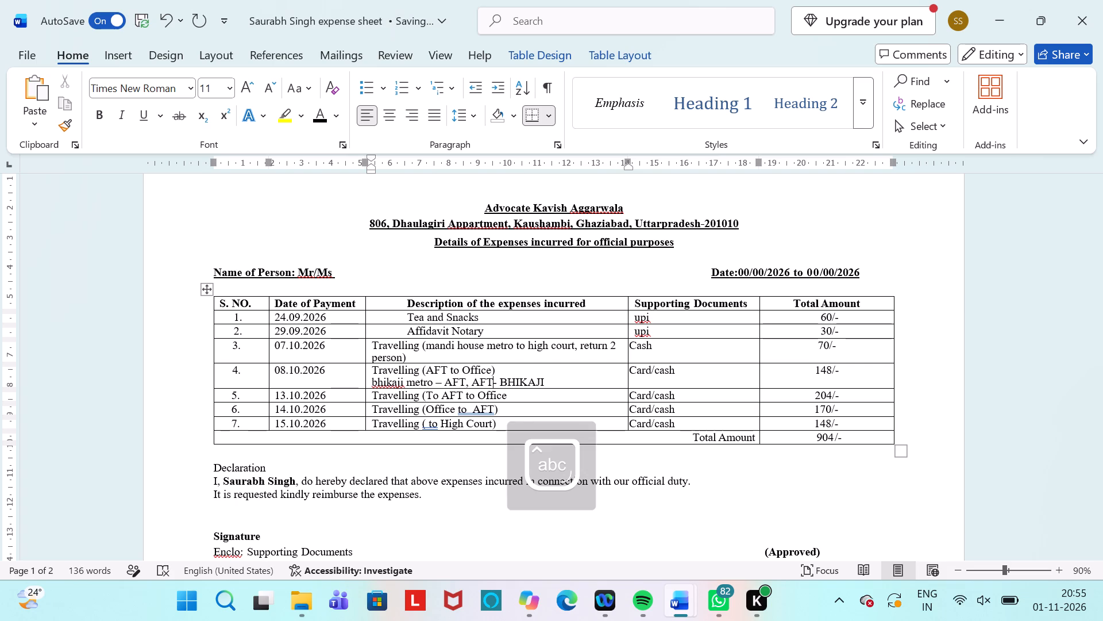
pyautogui.press('Right')
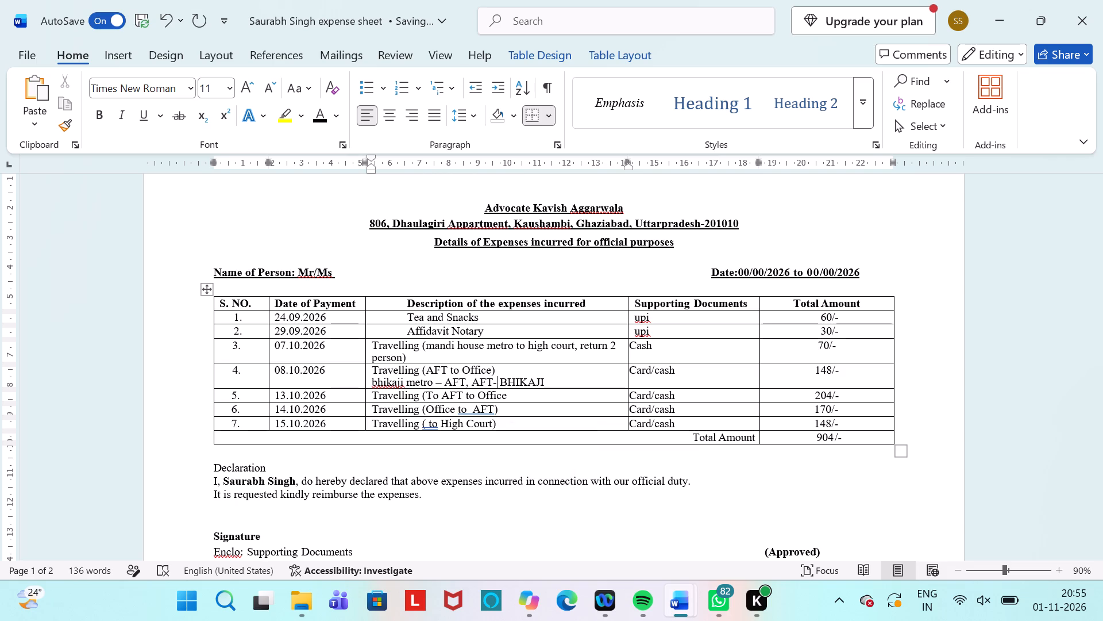
pyautogui.press('space')
pyautogui.press('Right')
pyautogui.press('BackSpace')
pyautogui.press('BackSpace')
pyautogui.press('BackSpace')
pyautogui.write('-')
pyautogui.press('space')
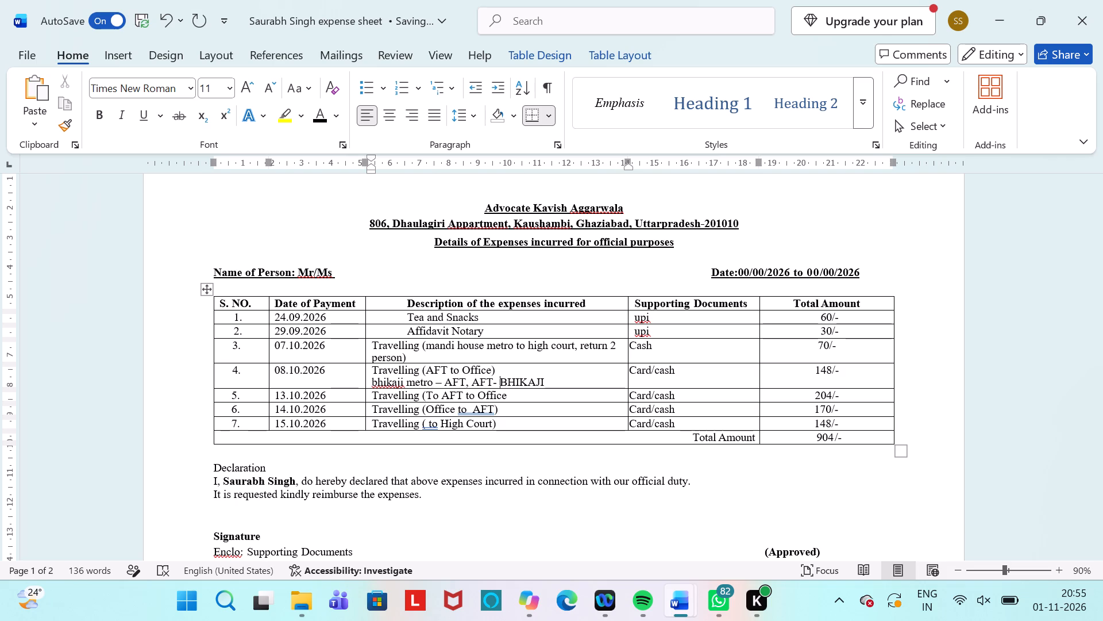
# Add the word "metro" after "BHIKAJI" at the end of the row 4 description.
pyautogui.press('Right')
pyautogui.press('Right')
pyautogui.press('Right')
pyautogui.press('Right')
pyautogui.press('Right')
pyautogui.press('Right')
pyautogui.press('Right')
pyautogui.press('space')
pyautogui.write('metro')
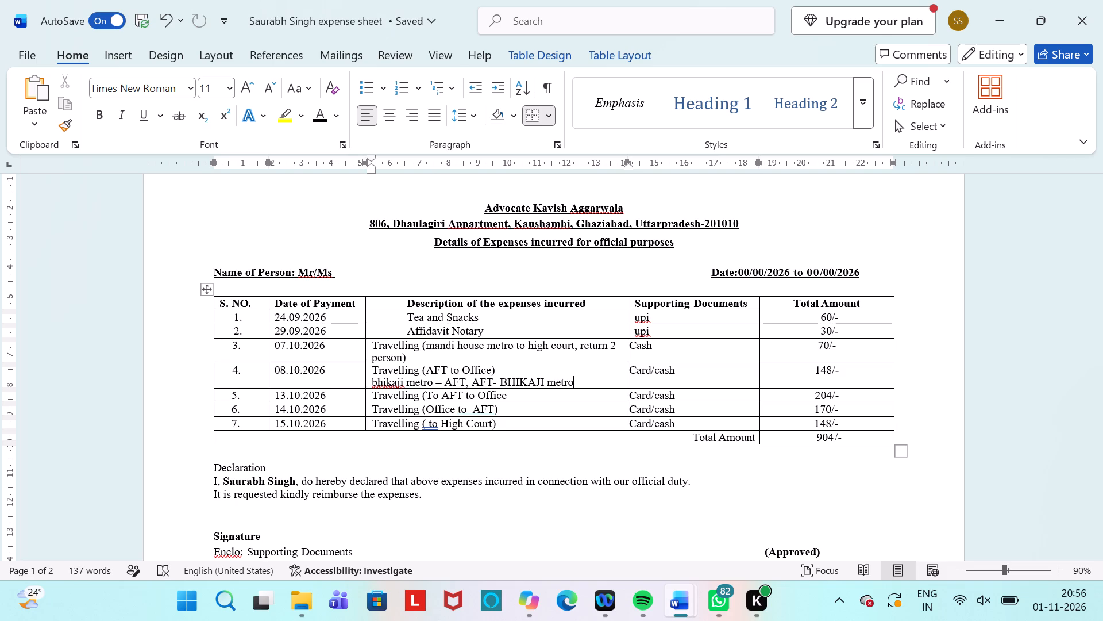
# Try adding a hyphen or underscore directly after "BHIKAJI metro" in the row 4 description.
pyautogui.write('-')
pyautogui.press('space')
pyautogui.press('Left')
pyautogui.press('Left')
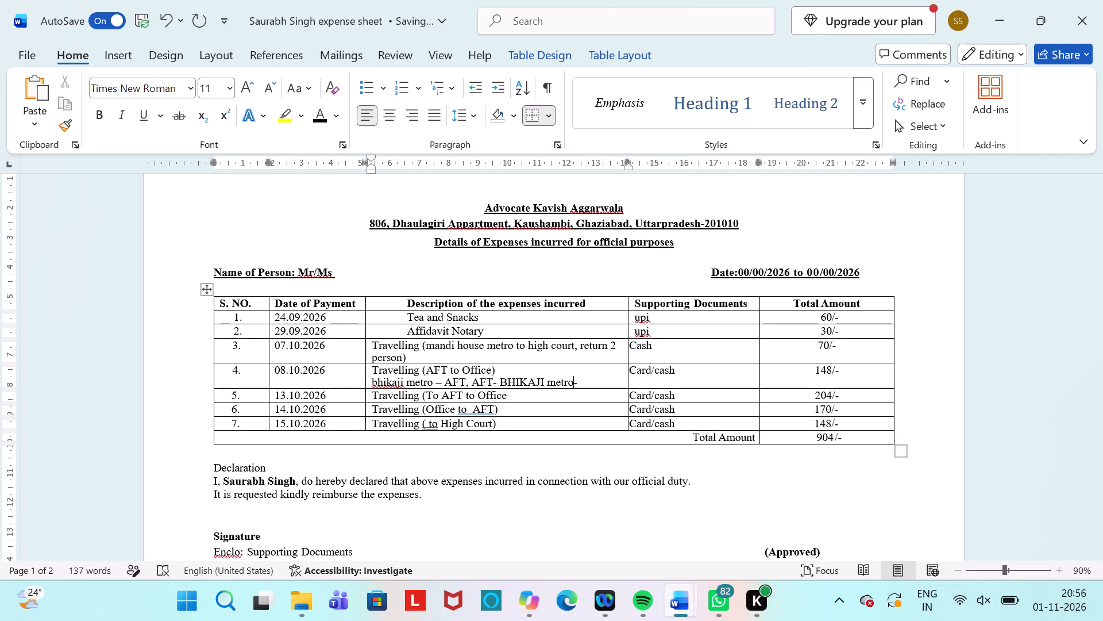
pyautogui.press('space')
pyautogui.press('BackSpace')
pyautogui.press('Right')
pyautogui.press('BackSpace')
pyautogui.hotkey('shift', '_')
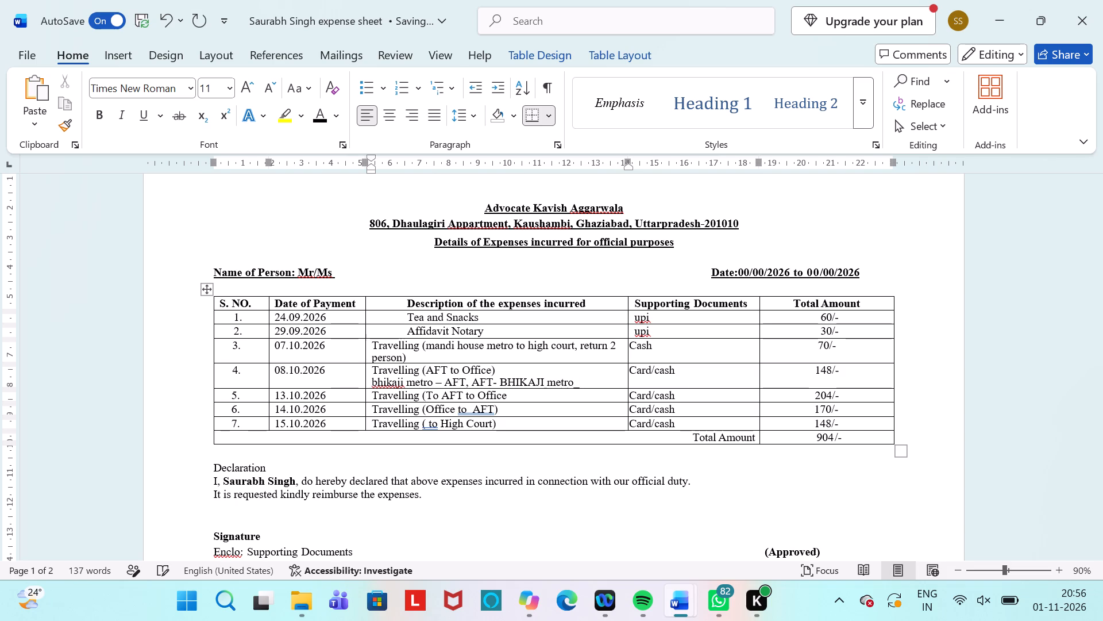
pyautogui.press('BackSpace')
# Add a hyphen with a space on each side after "BHIKAJI metro" in the row 4 description.
pyautogui.press('-')
pyautogui.press('space')
pyautogui.press('Left')
pyautogui.press('Left')
pyautogui.press('space')
pyautogui.press('space')
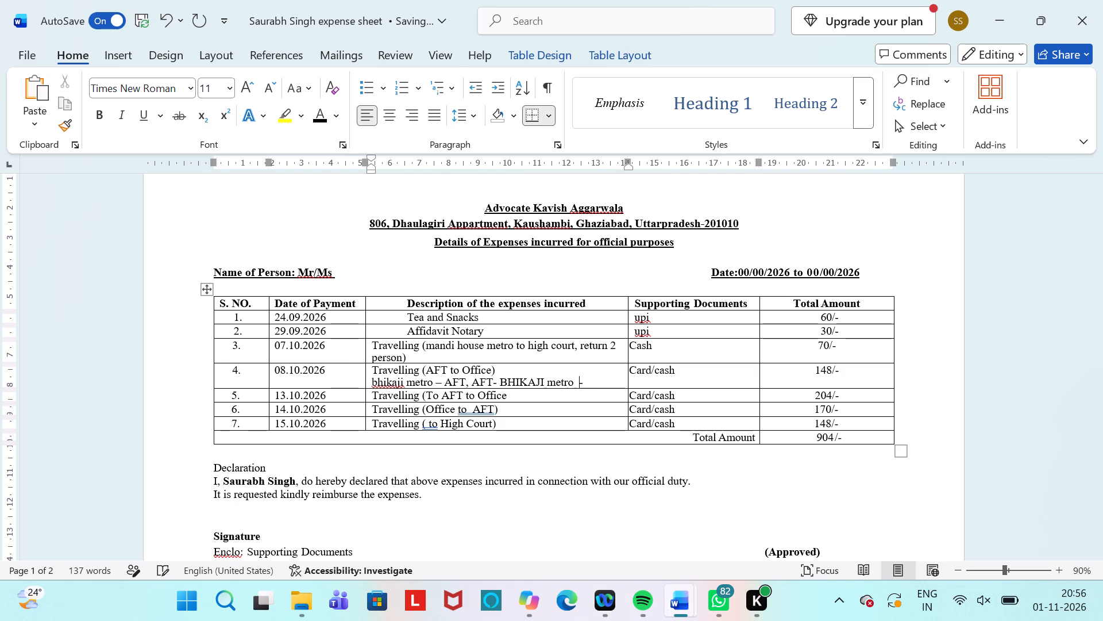
pyautogui.press('Right')
pyautogui.press('BackSpace')
pyautogui.press('BackSpace')
pyautogui.write('-')
pyautogui.press('space')
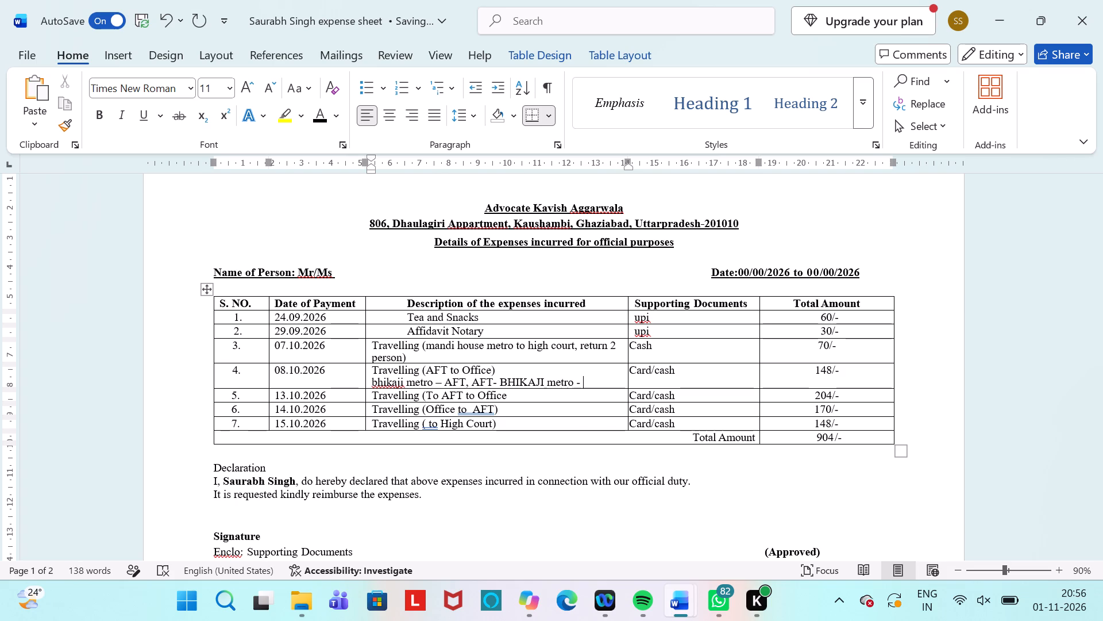
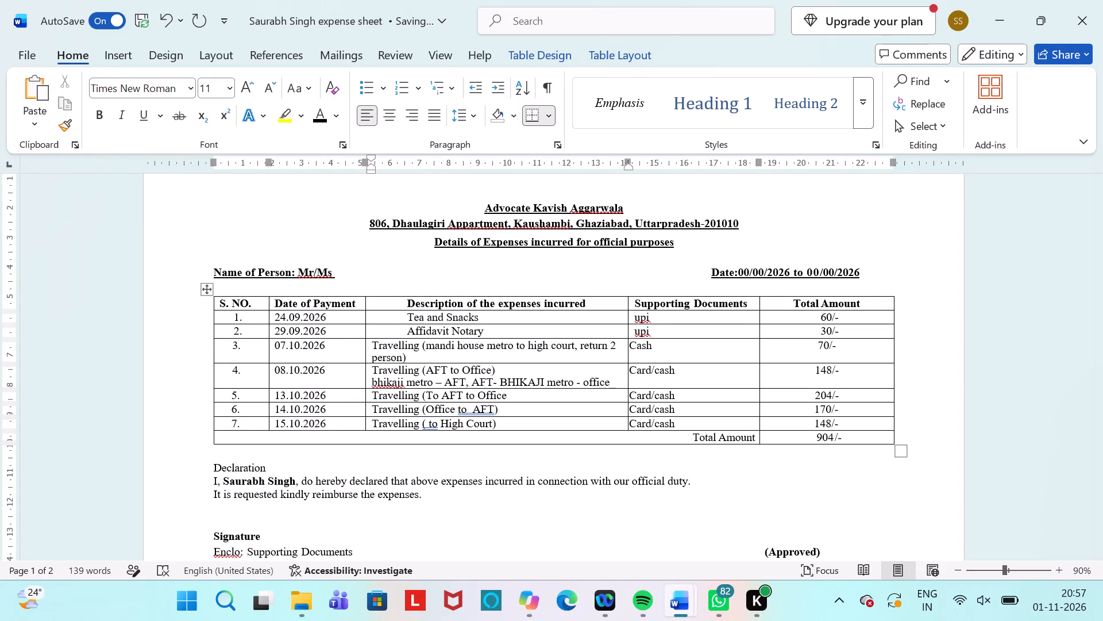
# Replace the row 4 total amount with the fare breakdown, so that it reads "20+20+54= 94/-".
pyautogui.press('Right')
pyautogui.press('Right')
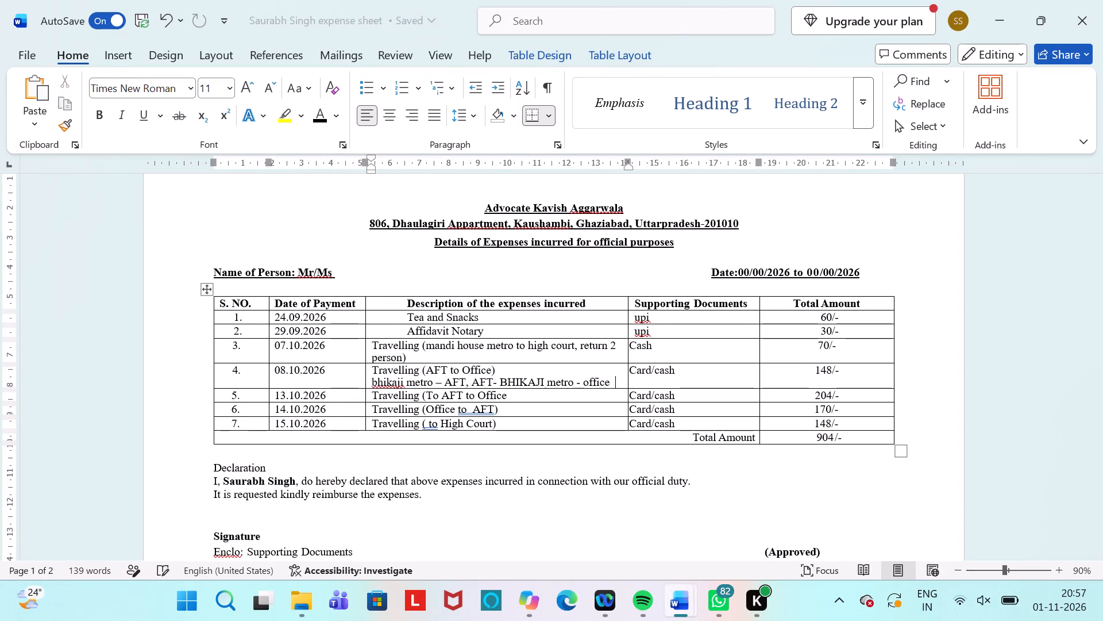
pyautogui.press('Right')
pyautogui.press('Right')
pyautogui.press('Right')
pyautogui.press('Right')
pyautogui.press('Right')
pyautogui.press('Right')
pyautogui.press('Right')
pyautogui.press('Right')
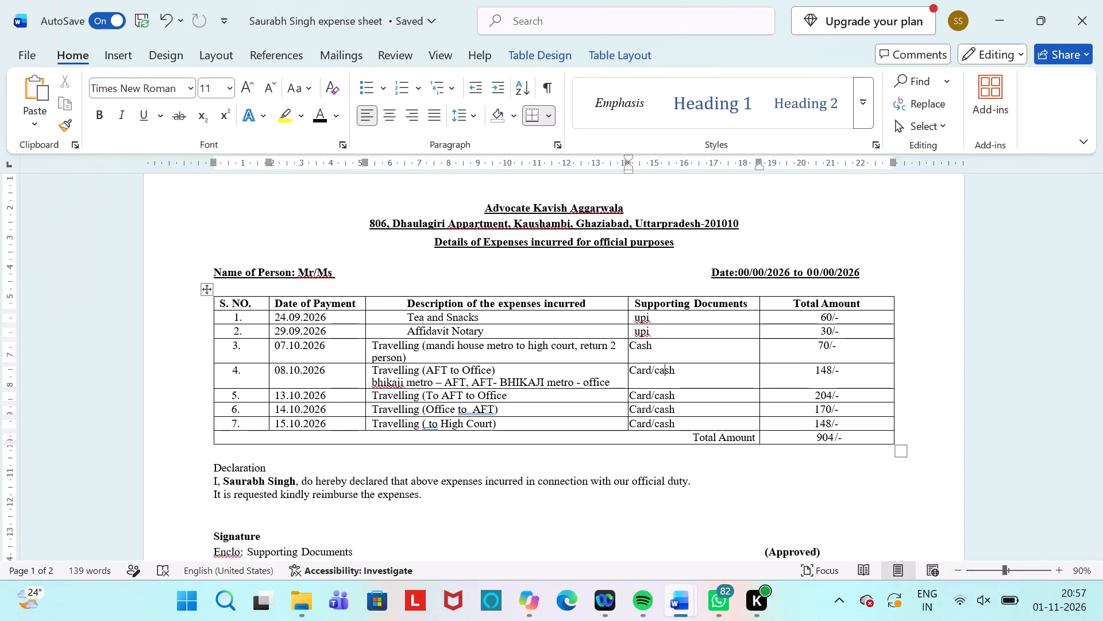
pyautogui.press('Right')
pyautogui.press('Right')
pyautogui.press('Right')
pyautogui.press('Right')
pyautogui.press('Right')
pyautogui.press('Right')
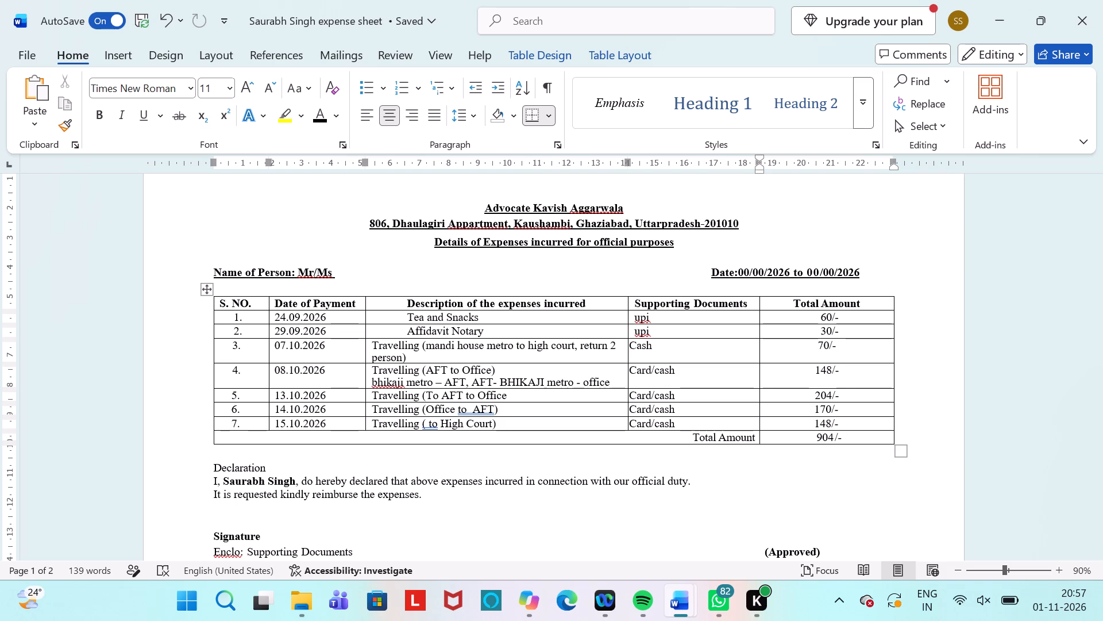
pyautogui.press('BackSpace')
pyautogui.press('BackSpace')
pyautogui.press('BackSpace')
pyautogui.write('20')
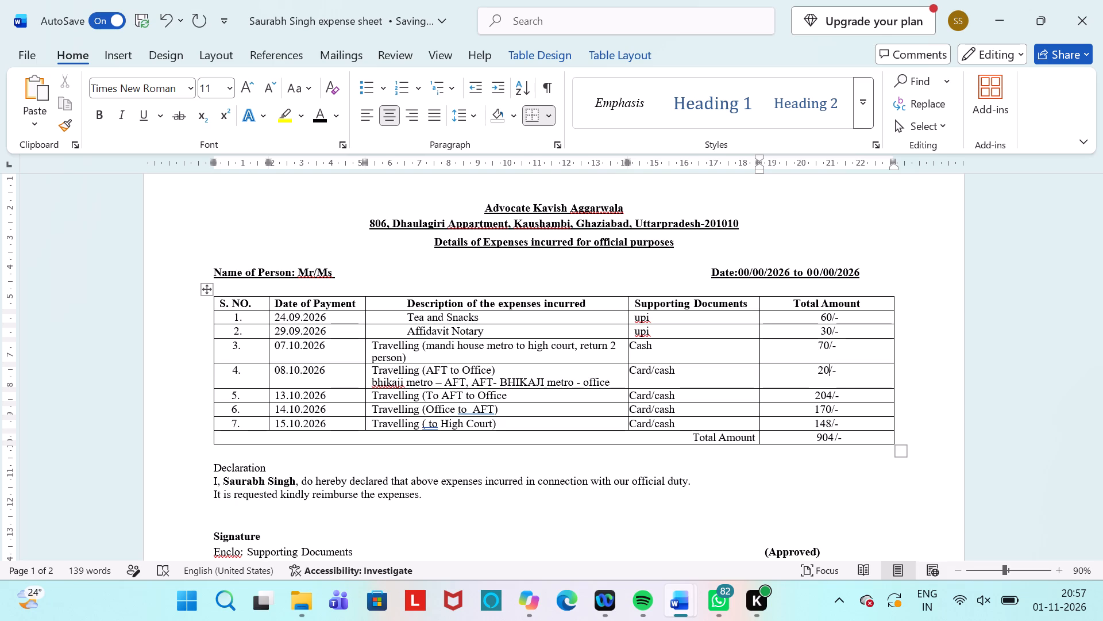
pyautogui.hotkey('shift', '+')
pyautogui.write('20')
pyautogui.hotkey('shift', '+')
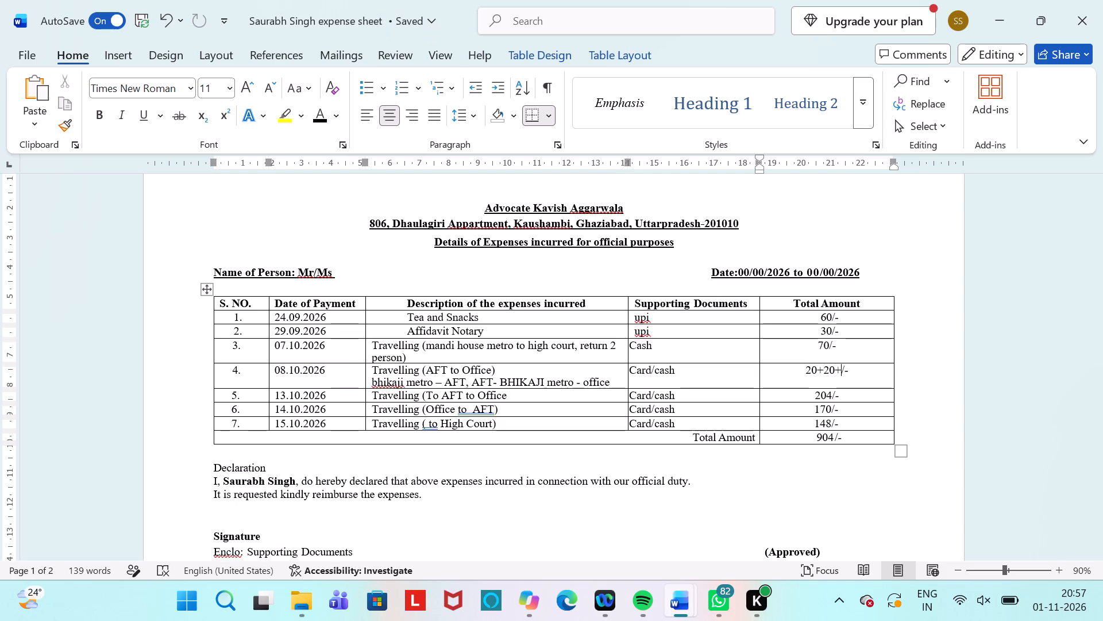
pyautogui.write('54')
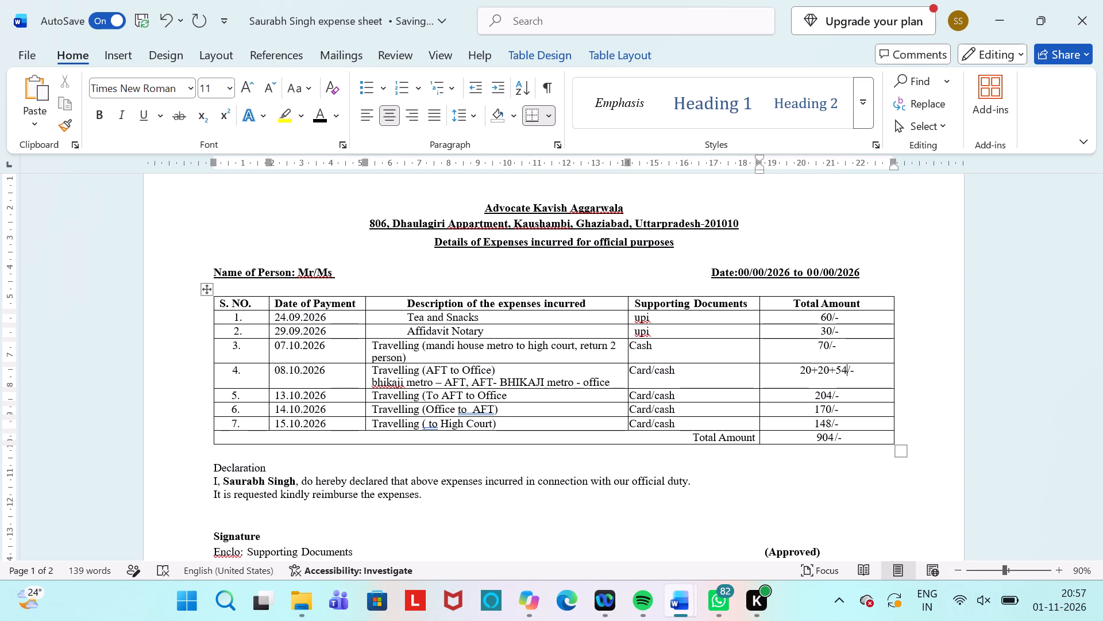
pyautogui.press('=')
pyautogui.press('space')
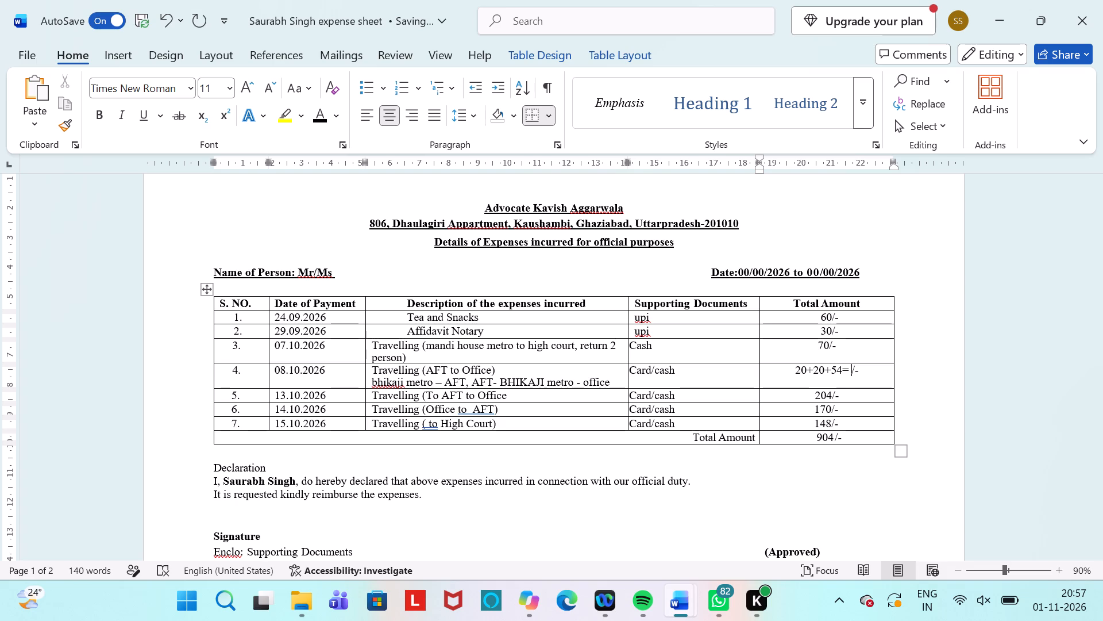
pyautogui.write('94')
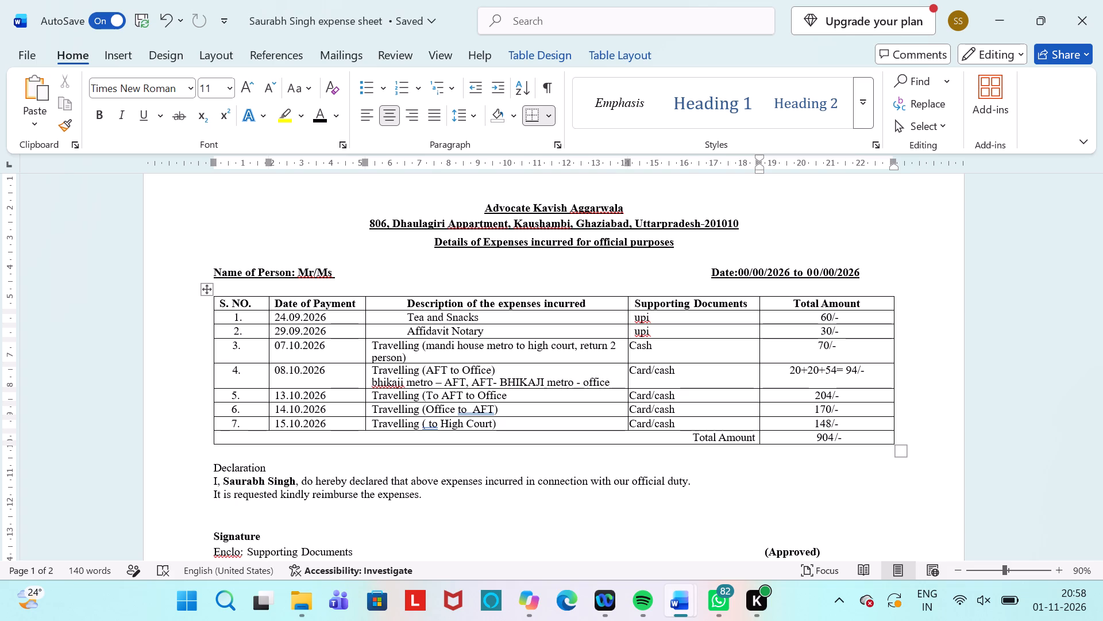
# Delete the word "To" and its following space before "AFT" in the row 5 description.
pyautogui.press('Down')
pyautogui.press('Down')
pyautogui.press('Left')
pyautogui.press('Left')
pyautogui.press('Up')
pyautogui.press('Left')
pyautogui.press('Left')
pyautogui.press('Left')
pyautogui.press('Left')
pyautogui.press('Left')
pyautogui.press('Left')
pyautogui.press('Left')
pyautogui.press('Left')
pyautogui.press('Left')
pyautogui.press('Left')
pyautogui.press('Left')
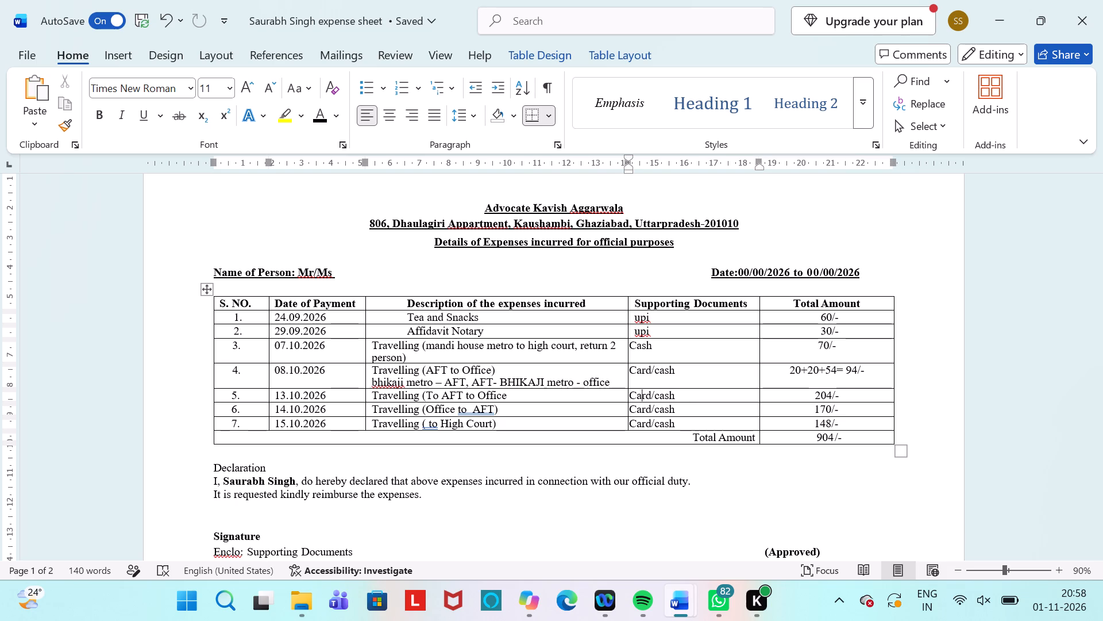
pyautogui.press('Left')
pyautogui.press('Left')
pyautogui.press('Left')
pyautogui.press('Left')
pyautogui.press('Left')
pyautogui.press('Left')
pyautogui.press('Left')
pyautogui.press('Left')
pyautogui.press('Left')
pyautogui.press('Left')
pyautogui.press('Left')
pyautogui.press('Left')
pyautogui.press('Left')
pyautogui.press('Left')
pyautogui.press('Left')
pyautogui.press('Left')
pyautogui.press('Left')
pyautogui.press('Right')
pyautogui.press('BackSpace')
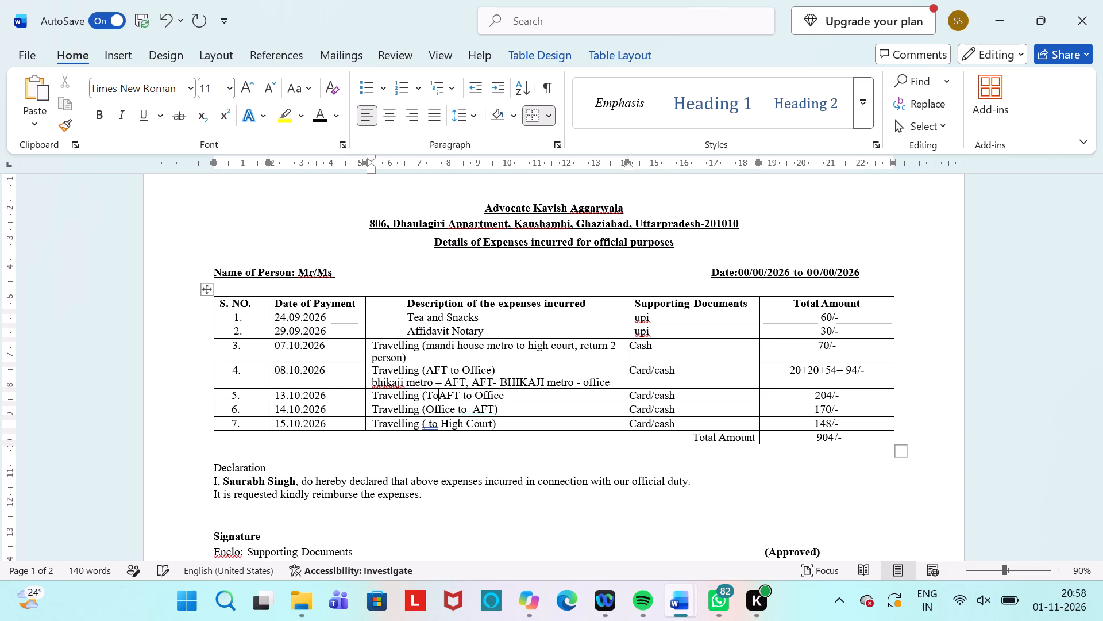
pyautogui.press('BackSpace')
pyautogui.press('BackSpace')
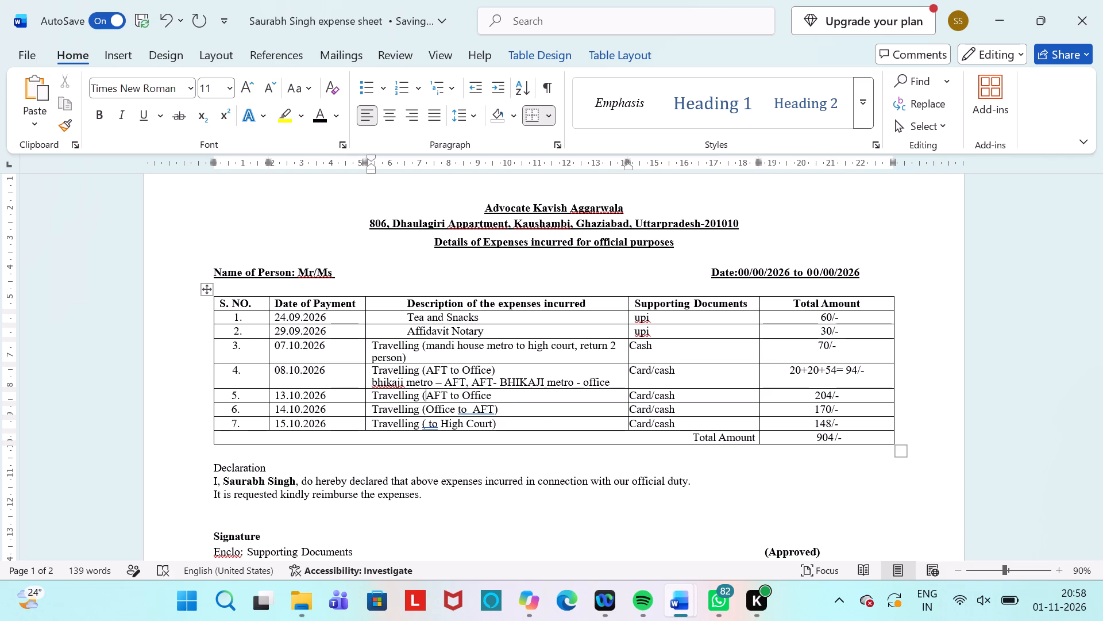
# Add the missing closing parenthesis after "Office" in the row 5 description.
pyautogui.press('Right')
pyautogui.press('Right')
pyautogui.press('Right')
pyautogui.press('Right')
pyautogui.press('Right')
pyautogui.press('Right')
pyautogui.press('Right')
pyautogui.press('Right')
pyautogui.press('Right')
pyautogui.press('Right')
pyautogui.press('Right')
pyautogui.press('Right')
pyautogui.press('Right')
pyautogui.press('Right')
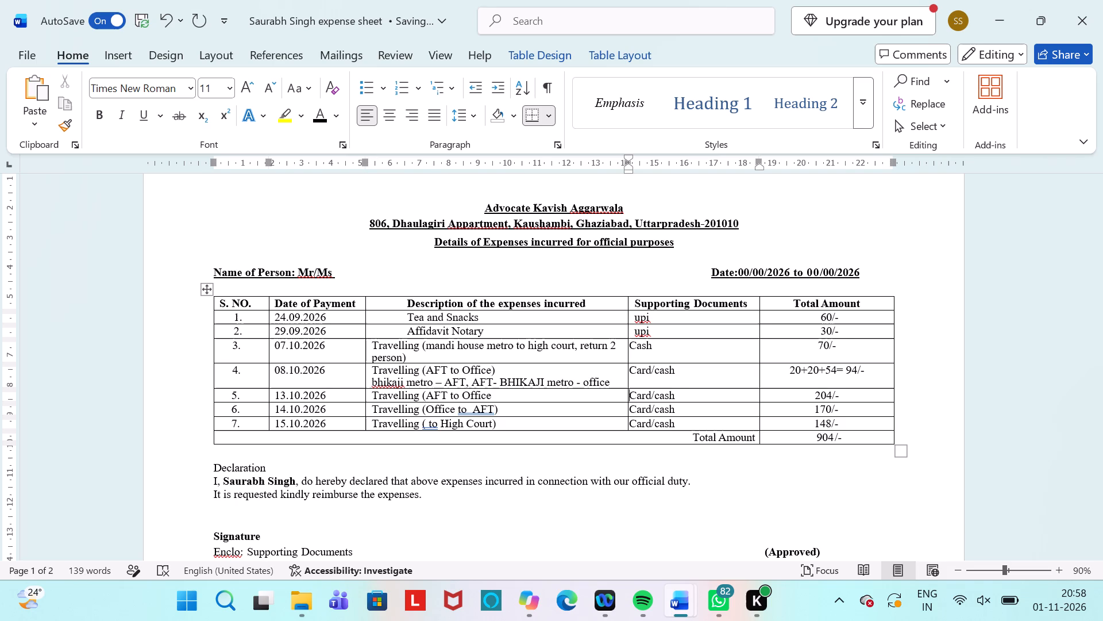
pyautogui.press('Left')
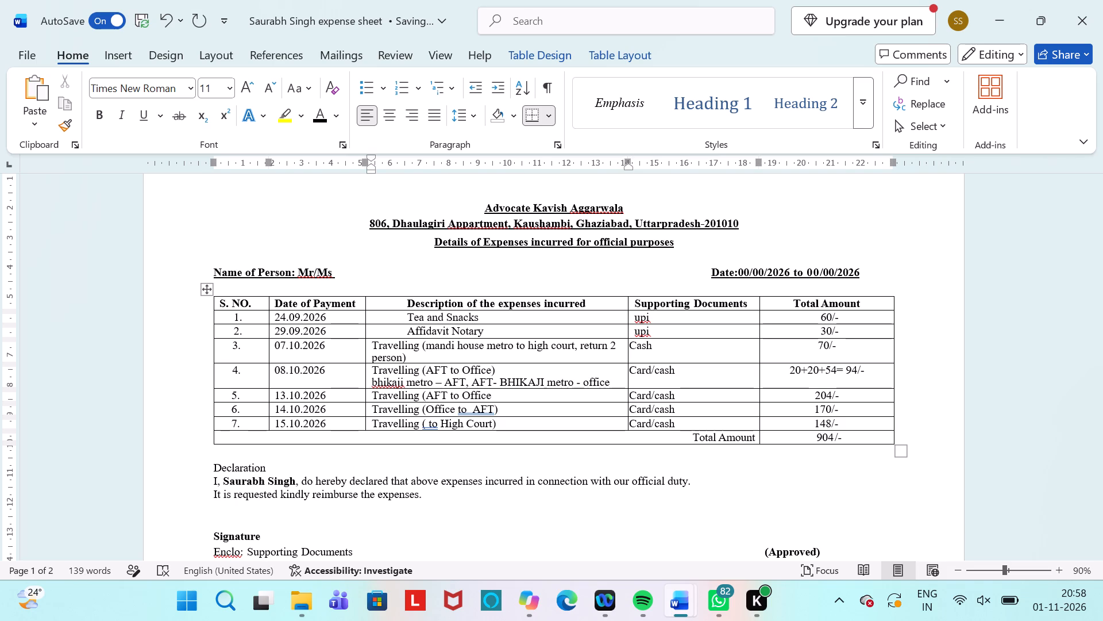
pyautogui.hotkey('shift', ')')
# Start a second line beneath "Travelling (AFT to Office)" in the row 5 description.
pyautogui.hotkey('shift', 'Return')
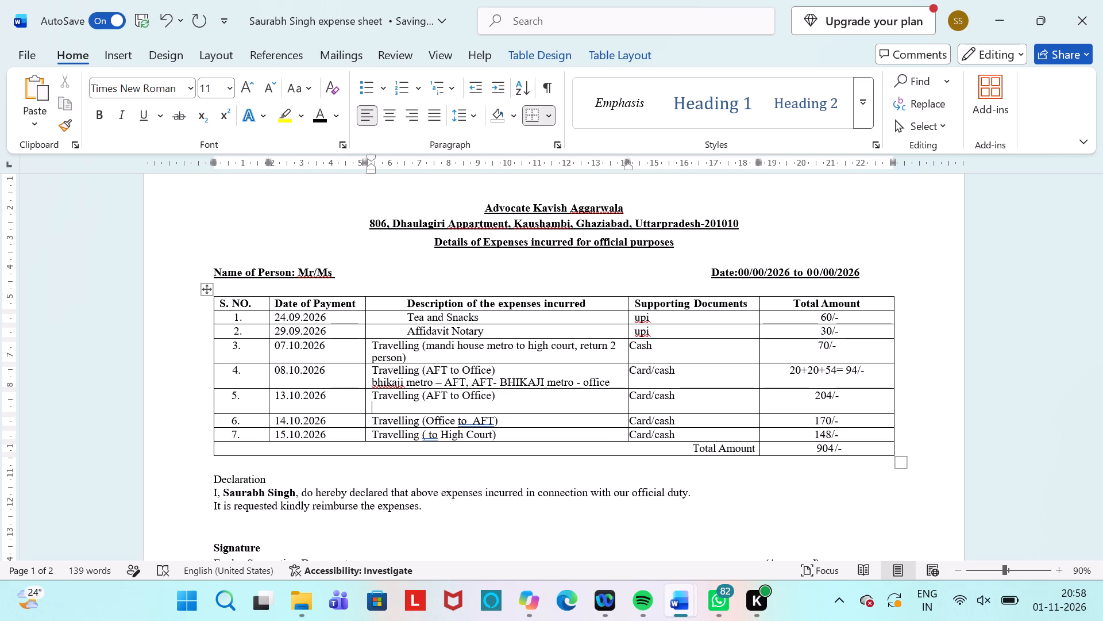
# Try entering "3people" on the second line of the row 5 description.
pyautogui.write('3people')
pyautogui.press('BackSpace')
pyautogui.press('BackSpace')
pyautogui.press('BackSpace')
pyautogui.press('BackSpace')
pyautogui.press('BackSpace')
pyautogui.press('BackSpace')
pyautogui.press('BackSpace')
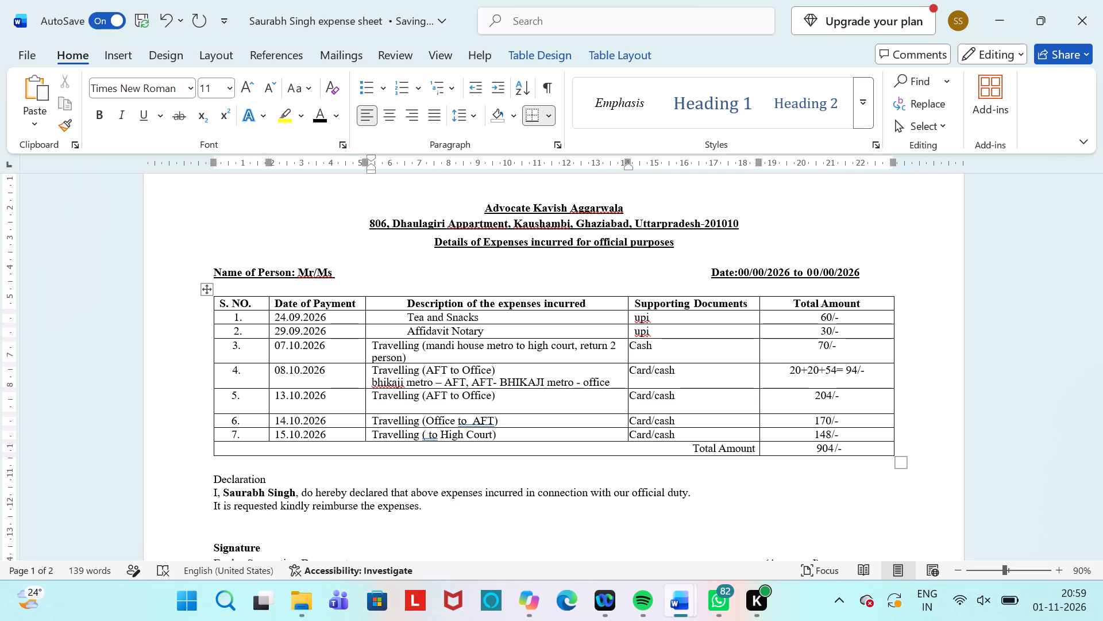
# Enter "Bhikaji metro" on the second line of the row 5 description.
pyautogui.write('Bhikaji')
pyautogui.press('space')
pyautogui.write('metro')
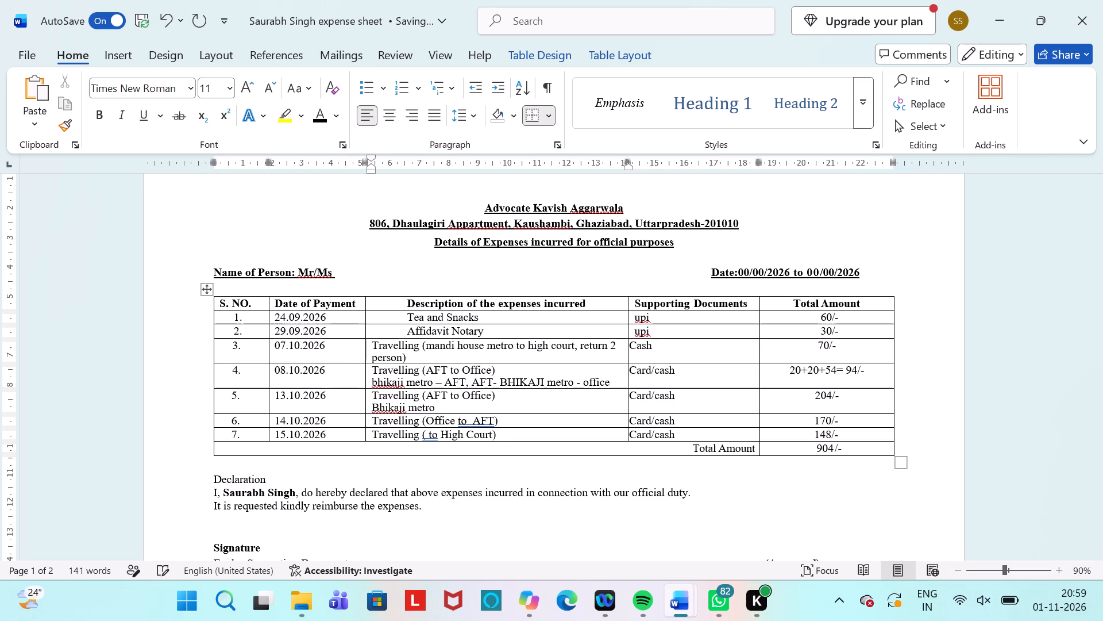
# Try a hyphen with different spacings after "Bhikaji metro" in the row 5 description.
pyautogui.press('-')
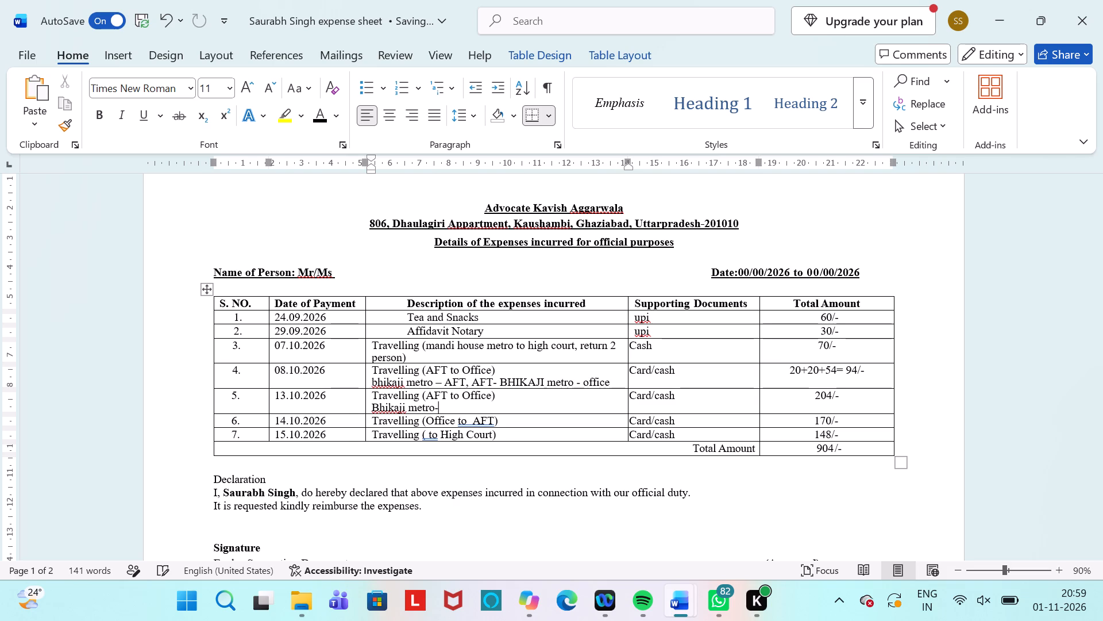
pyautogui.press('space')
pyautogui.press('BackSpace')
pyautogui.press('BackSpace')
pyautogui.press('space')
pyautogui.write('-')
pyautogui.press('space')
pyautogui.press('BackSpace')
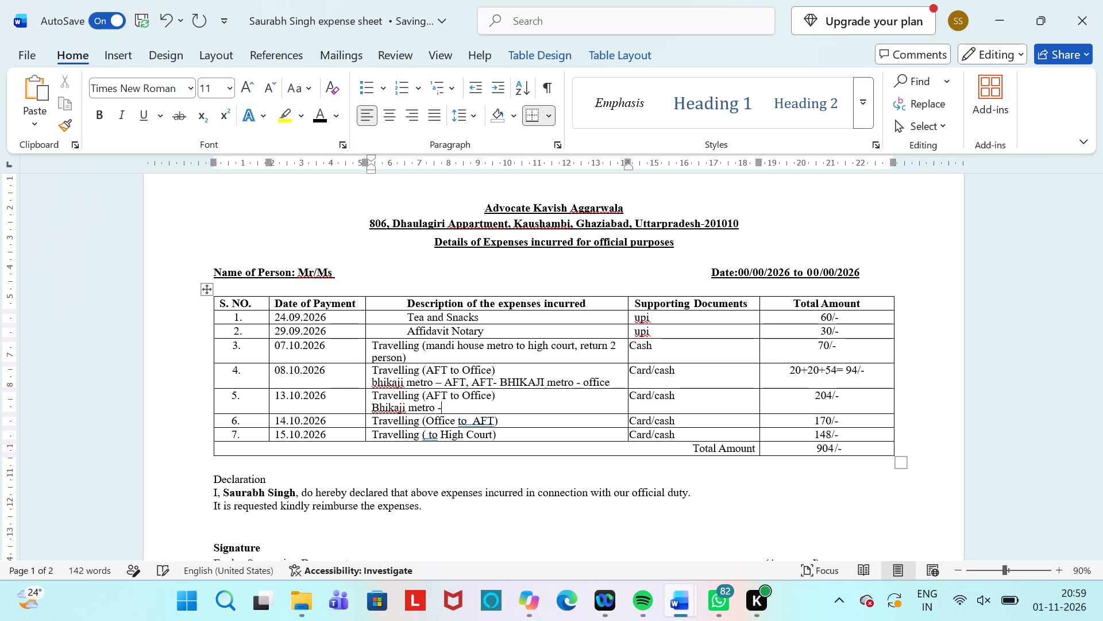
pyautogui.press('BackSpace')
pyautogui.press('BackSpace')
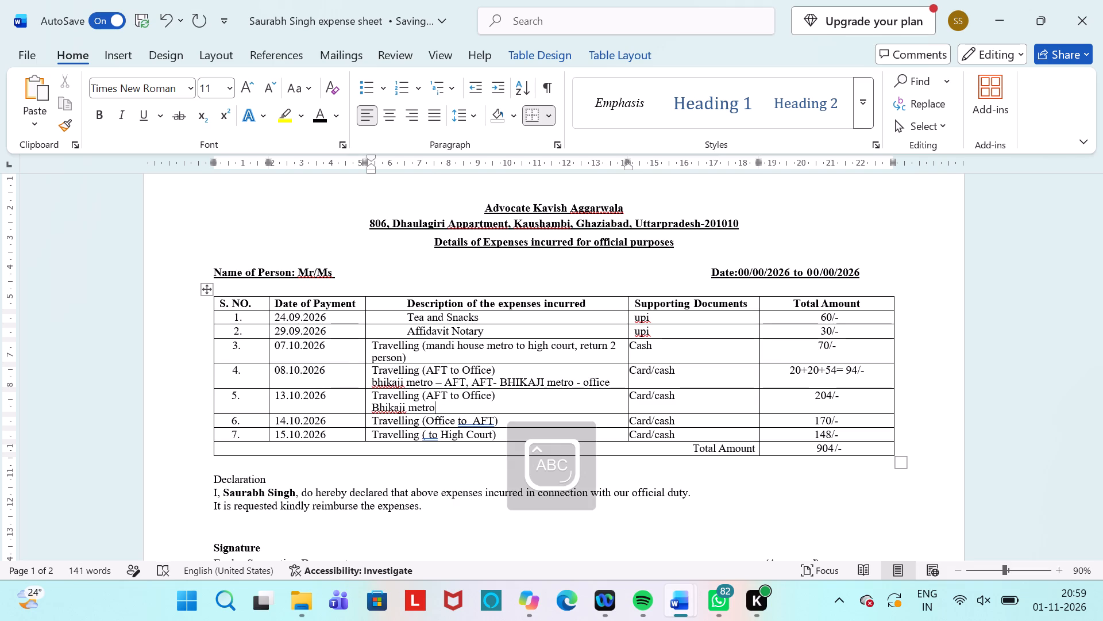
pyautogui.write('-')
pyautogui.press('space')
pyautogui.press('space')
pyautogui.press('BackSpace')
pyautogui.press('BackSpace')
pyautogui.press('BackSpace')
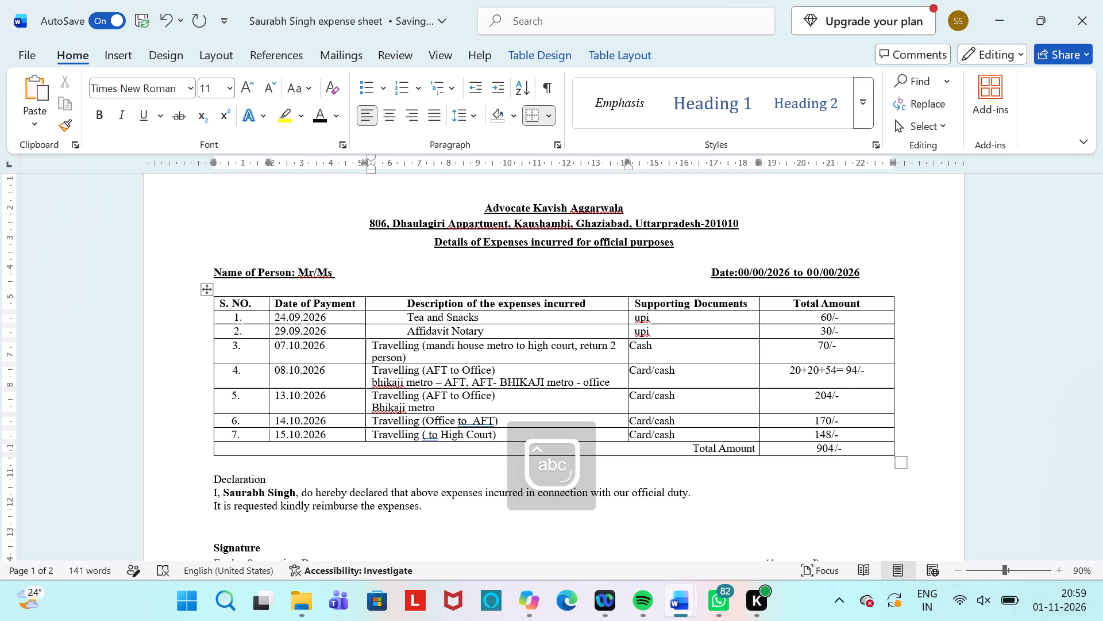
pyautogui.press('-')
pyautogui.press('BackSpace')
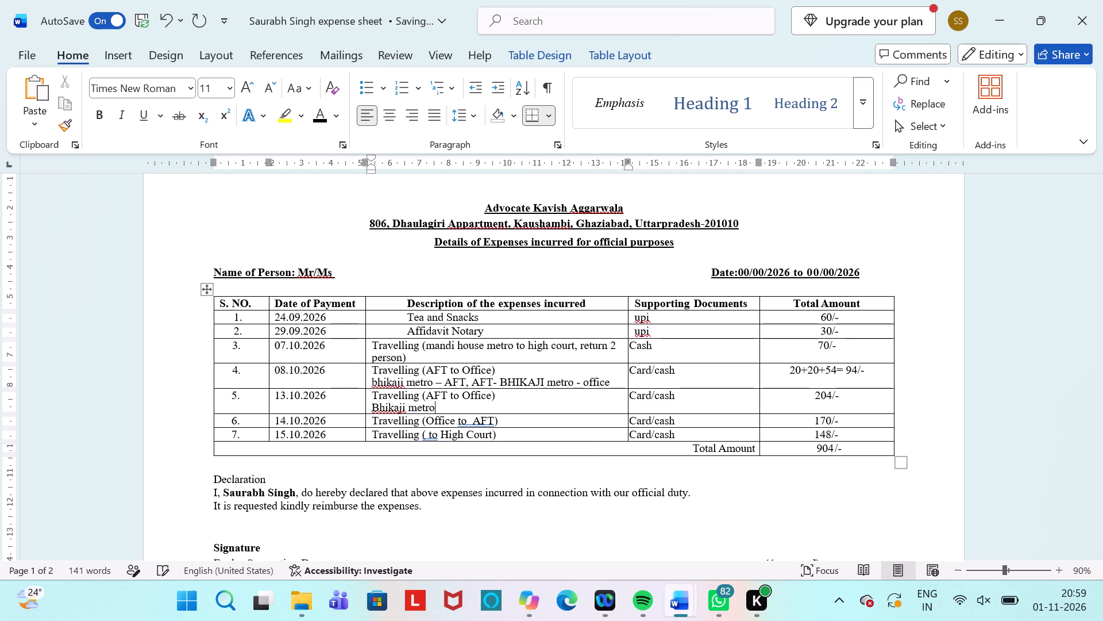
# Continue the second line of the row 5 description with a spaced hyphen, "AFT." and the number 3.
pyautogui.press('space')
pyautogui.write('-')
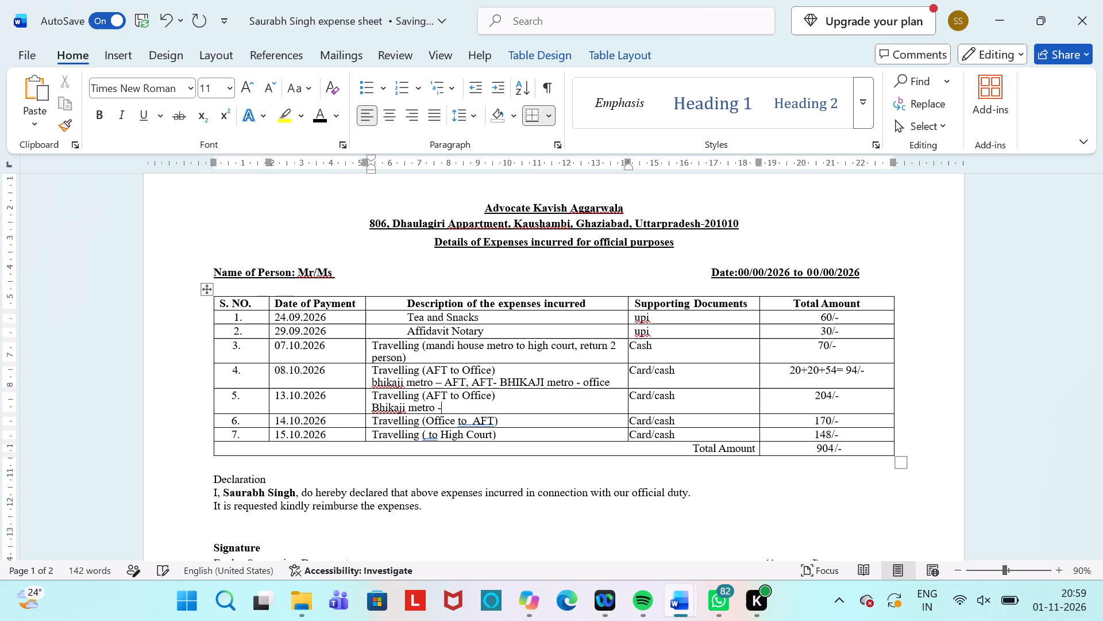
pyautogui.press('space')
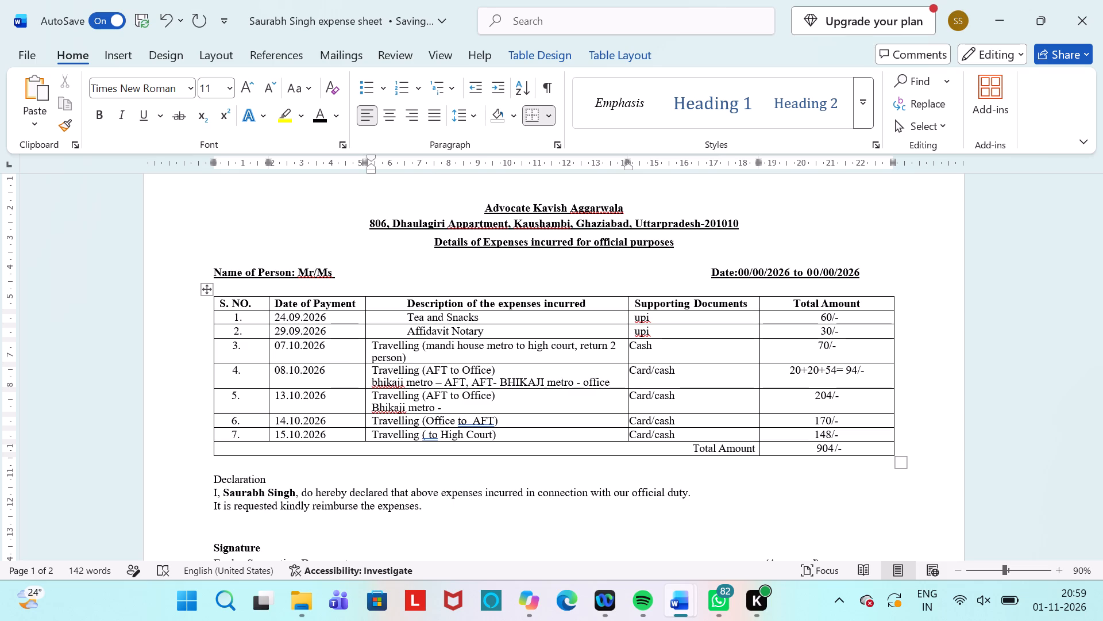
pyautogui.write('AFT')
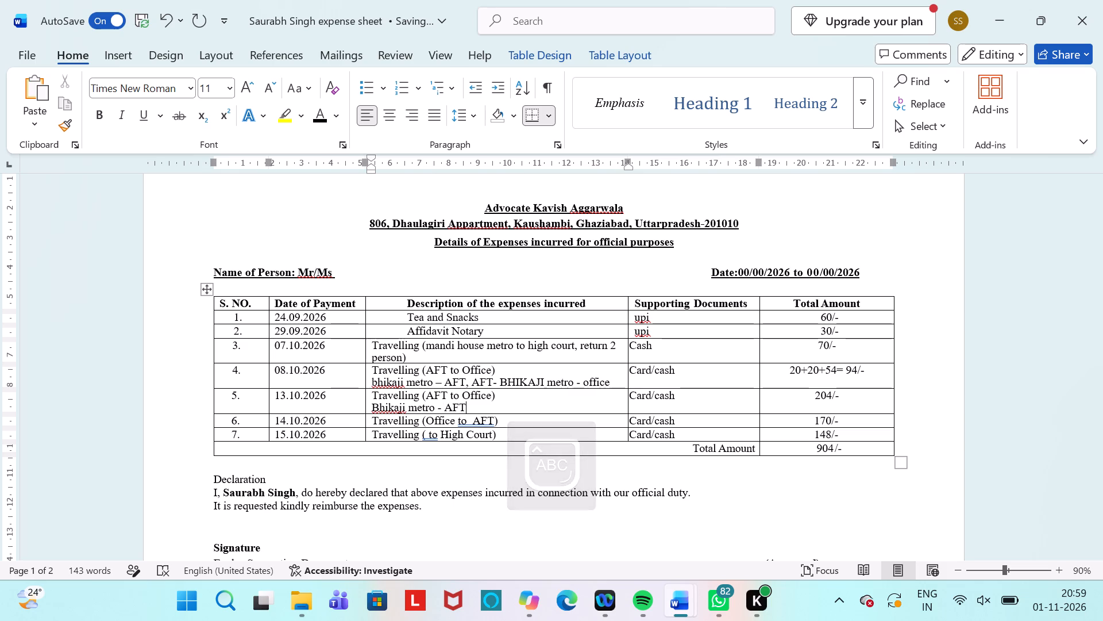
pyautogui.press('.')
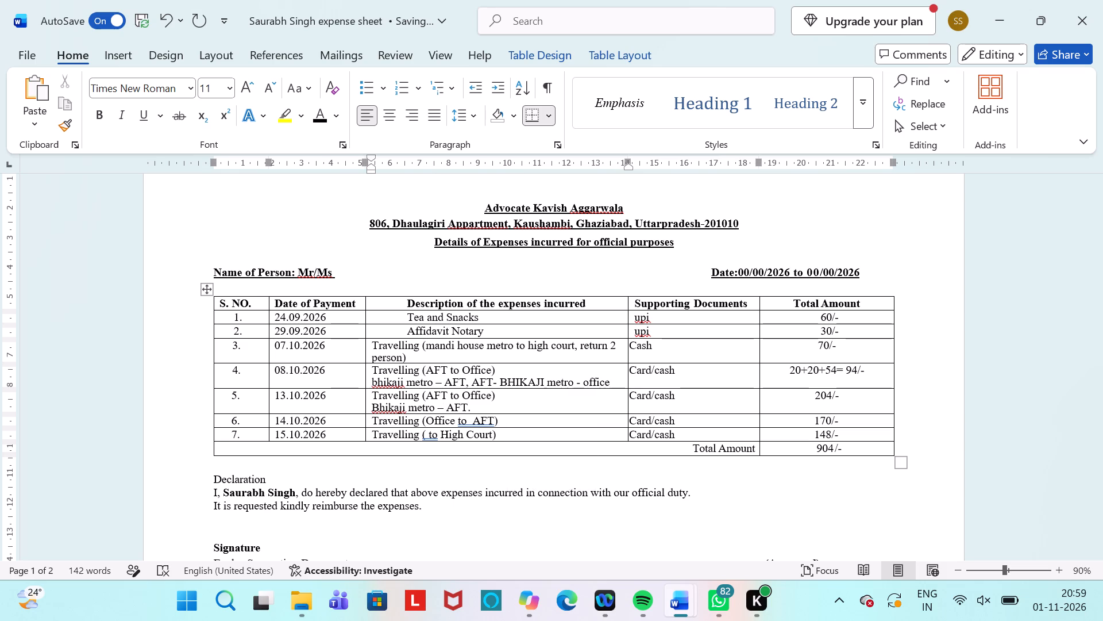
pyautogui.press('space')
pyautogui.press('space')
pyautogui.write('3')
# Add an opening parenthesis before "Bhikaji" in the row 5 description.
pyautogui.click(370, 407)
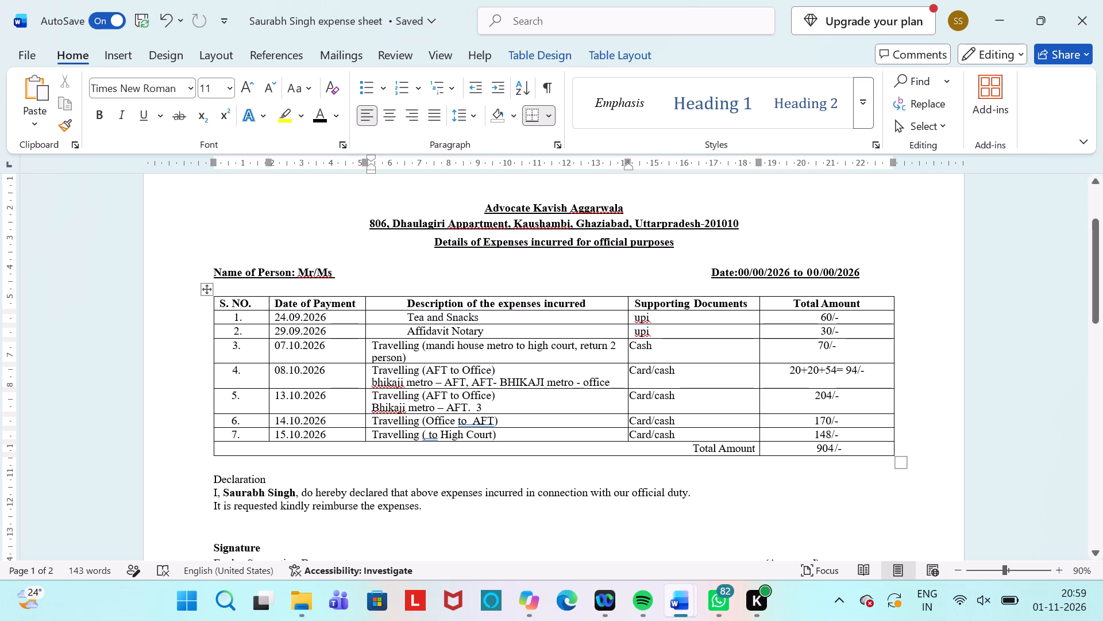
pyautogui.hotkey('shift', '(')
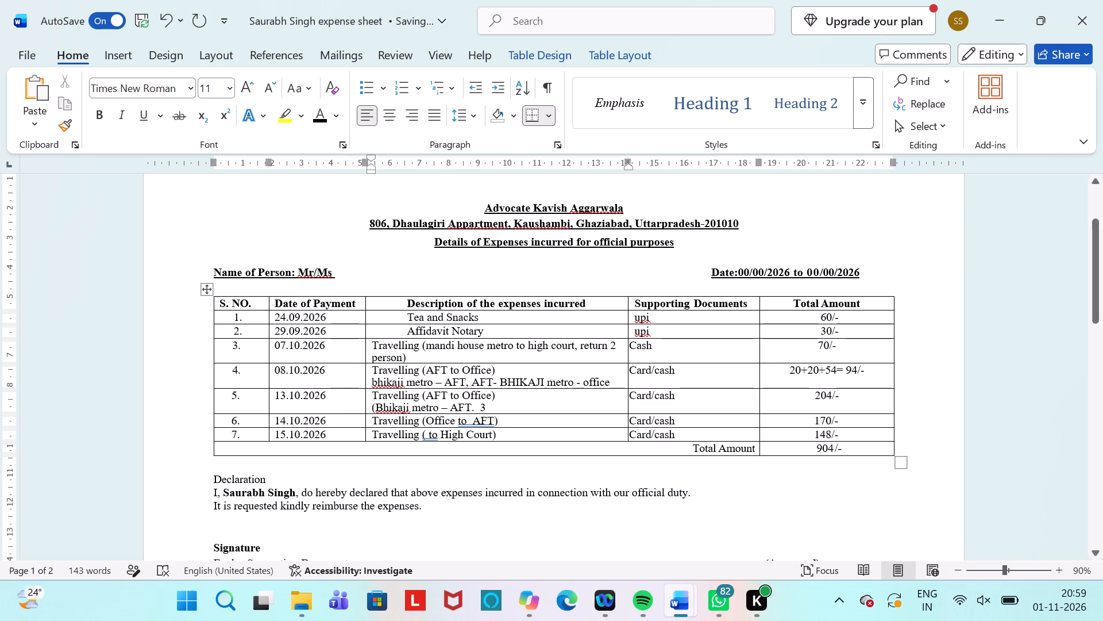
# Remove the two spaces between "AFT." and "3" in the row 5 description.
pyautogui.click(481, 407)
pyautogui.press('BackSpace')
pyautogui.press('BackSpace')
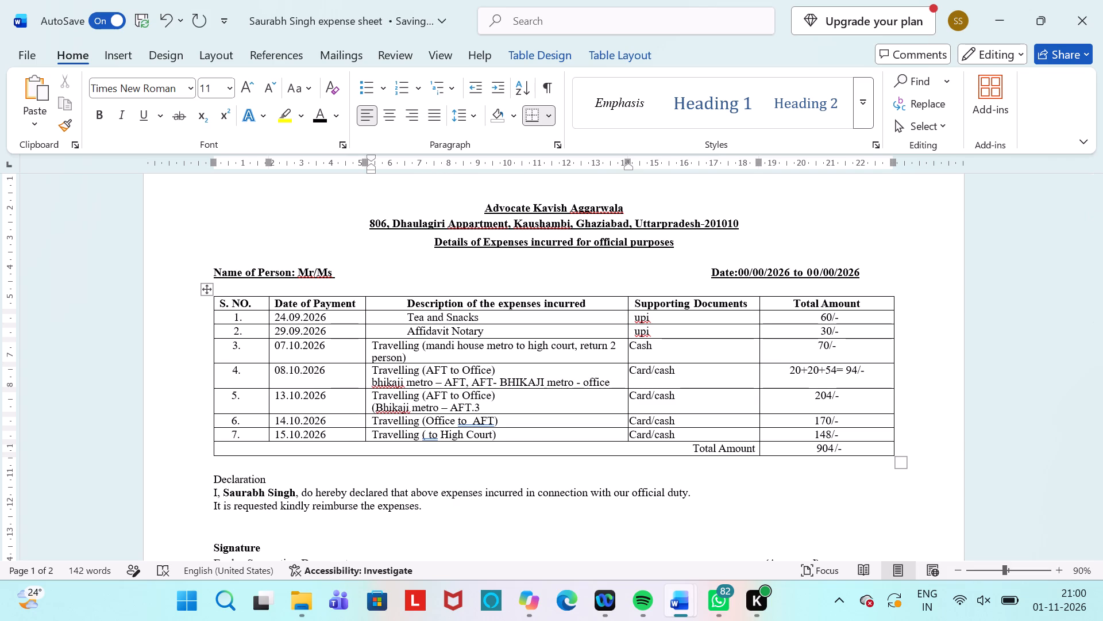
# Add a closing parenthesis after "AFT.3" in the row 5 description, followed by a space and "People".
pyautogui.press('Right')
pyautogui.hotkey('shift', ')')
pyautogui.press('space')
pyautogui.write('PEP')
pyautogui.press('BackSpace')
pyautogui.press('BackSpace')
pyautogui.write('eople')
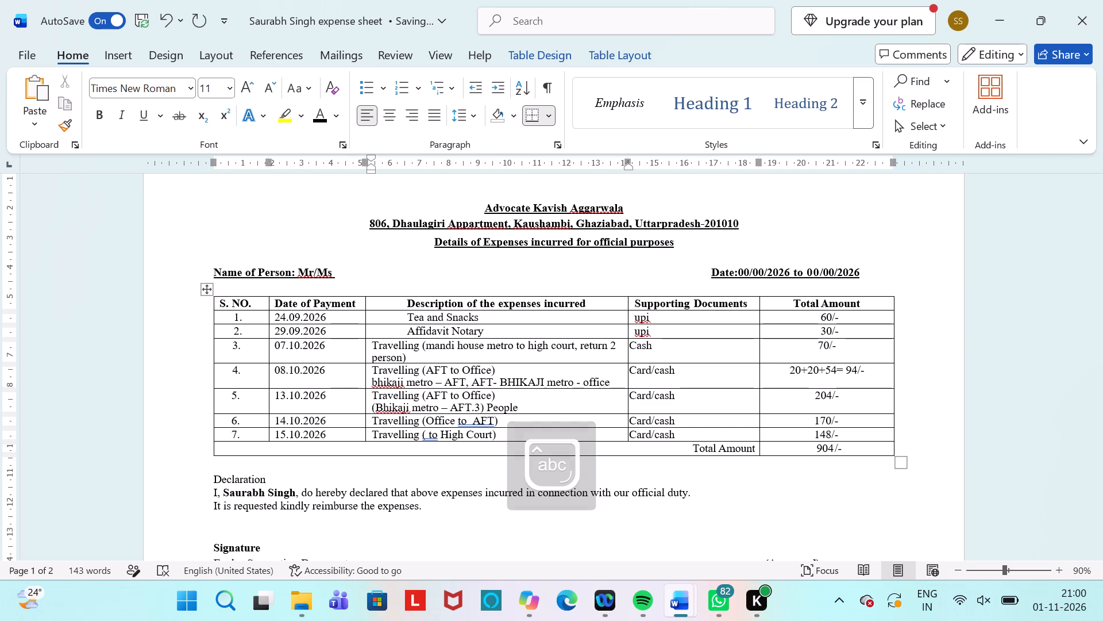
# Delete the closing parenthesis between "3" and "People" in the row 5 description.
pyautogui.press('Left')
pyautogui.press('Left')
pyautogui.press('Left')
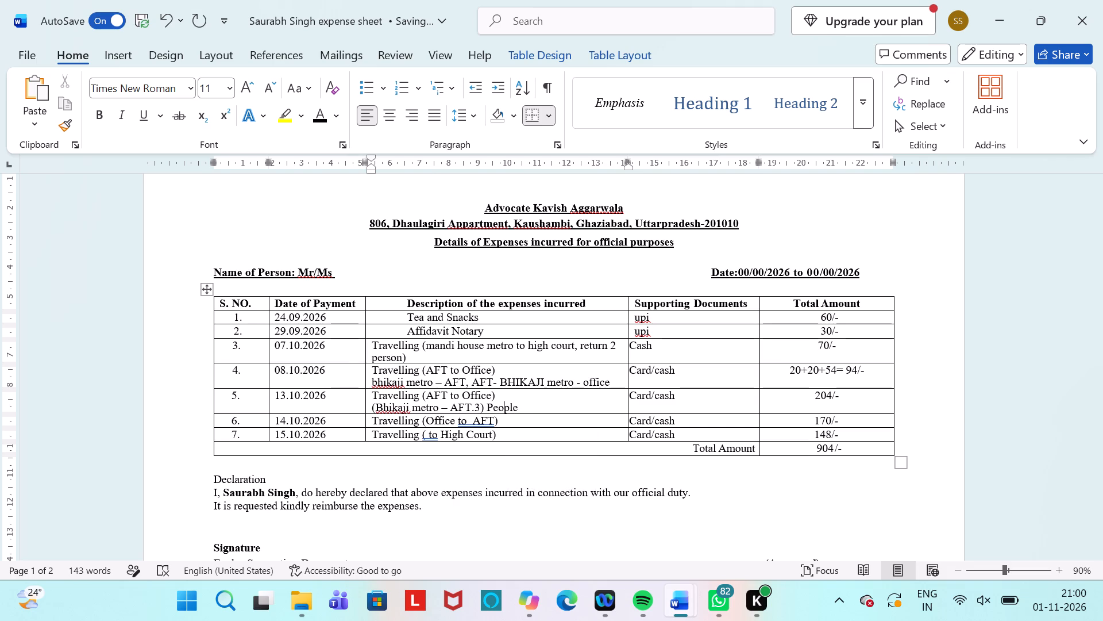
pyautogui.press('Left')
pyautogui.press('Left')
pyautogui.press('Left')
pyautogui.press('Left')
pyautogui.press('BackSpace')
# Change "People" to "Person" in the row 5 description and add a closing parenthesis after it.
pyautogui.press('Right')
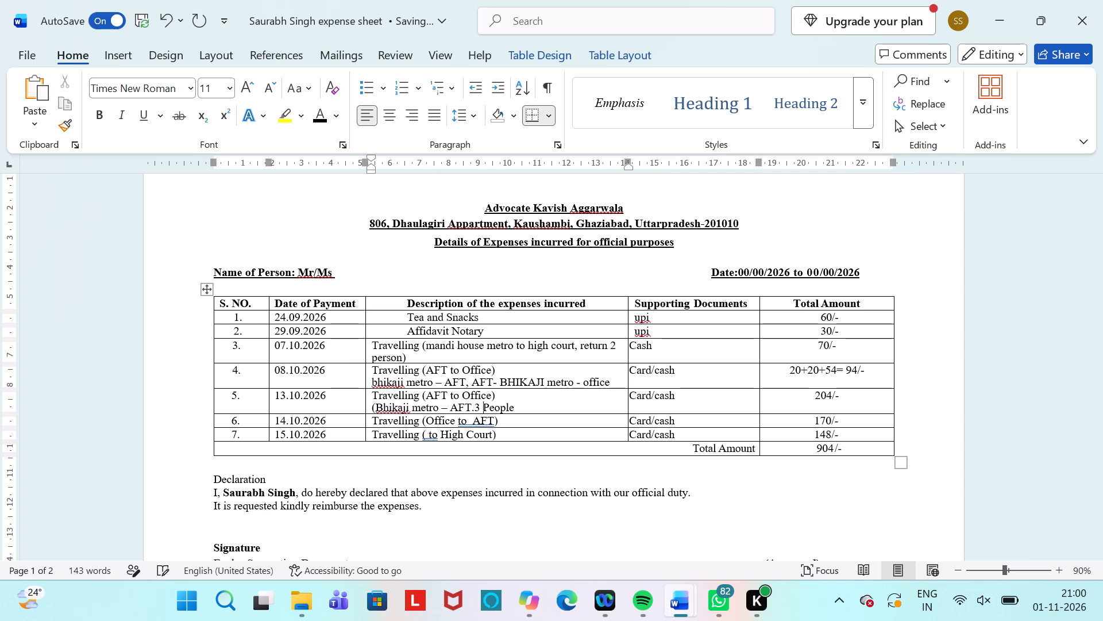
pyautogui.press('Right')
pyautogui.press('Right')
pyautogui.press('Right')
pyautogui.press('Right')
pyautogui.press('Right')
pyautogui.press('Right')
pyautogui.press('BackSpace')
pyautogui.press('BackSpace')
pyautogui.press('BackSpace')
pyautogui.press('BackSpace')
pyautogui.write('rson')
pyautogui.hotkey('shift', ')')
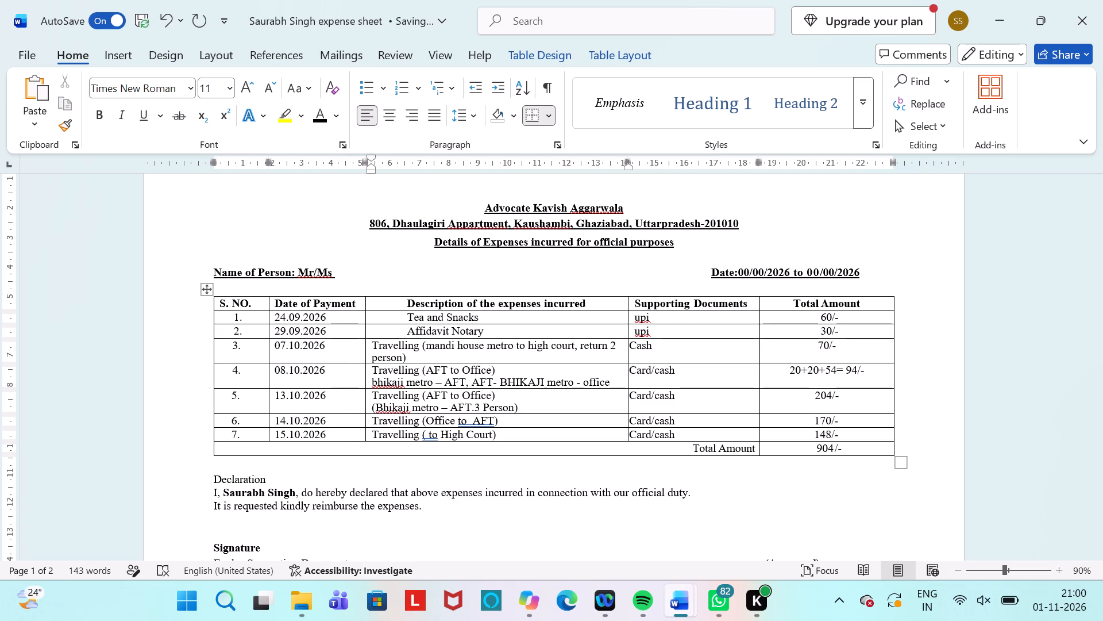
# Continue the row 5 description after "3 Person)" with ", (AFT- to", leaving no space before the hyphen.
pyautogui.press(',')
pyautogui.press('space')
pyautogui.hotkey('shift', '(')
pyautogui.write('AFT')
pyautogui.press('space')
pyautogui.press('-')
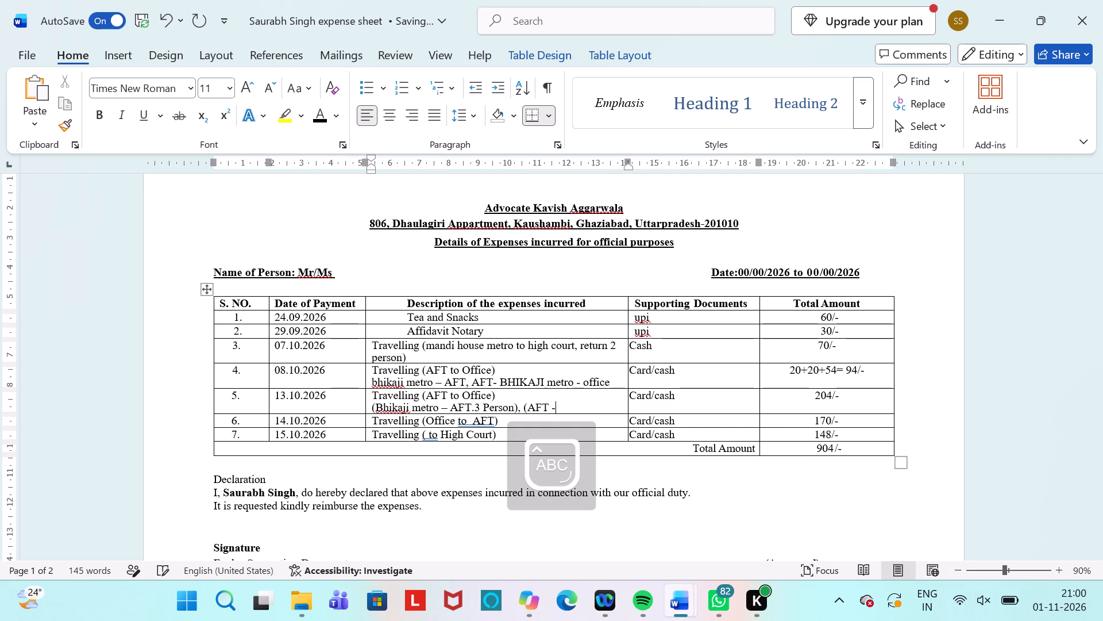
pyautogui.press('space')
pyautogui.write('to')
pyautogui.press('Left')
pyautogui.press('Left')
pyautogui.press('Left')
pyautogui.press('Left')
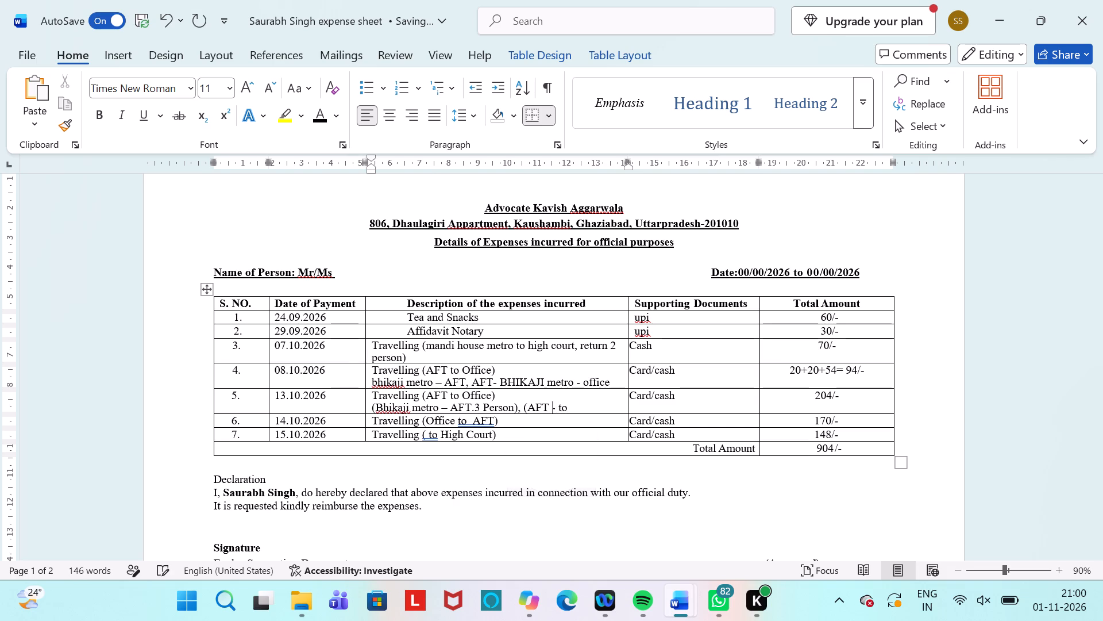
pyautogui.press('BackSpace')
# Replace "to" at the end of the row 5 description with "Bhikaji metro", capitalising only the B.
pyautogui.press('Right')
pyautogui.press('Right')
pyautogui.press('Right')
pyautogui.press('Right')
pyautogui.press('BackSpace')
pyautogui.press('BackSpace')
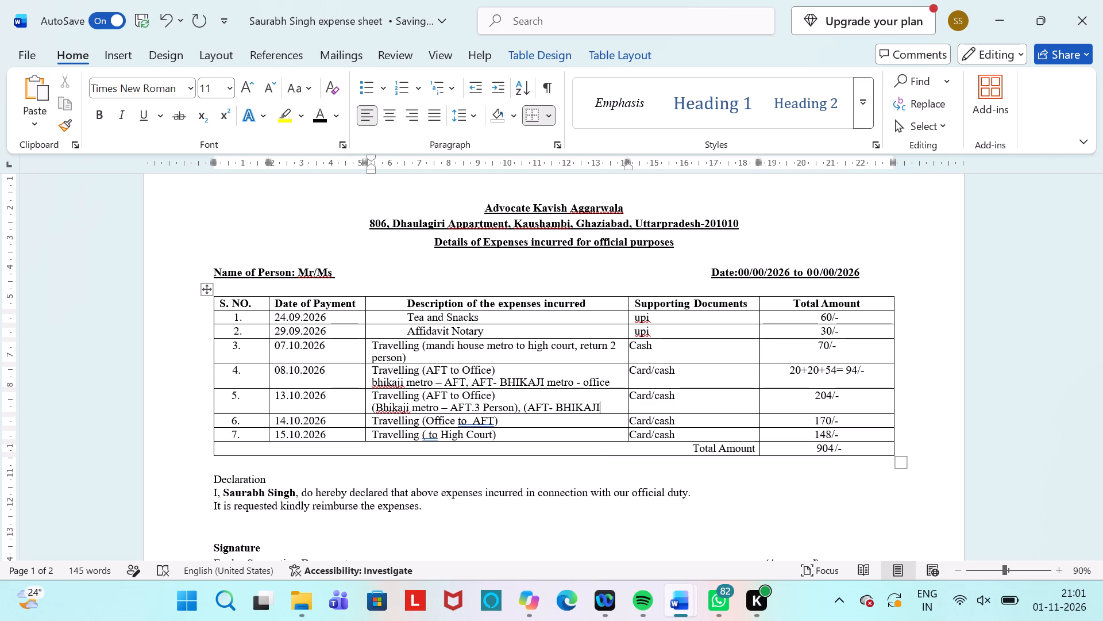
pyautogui.press('BackSpace')
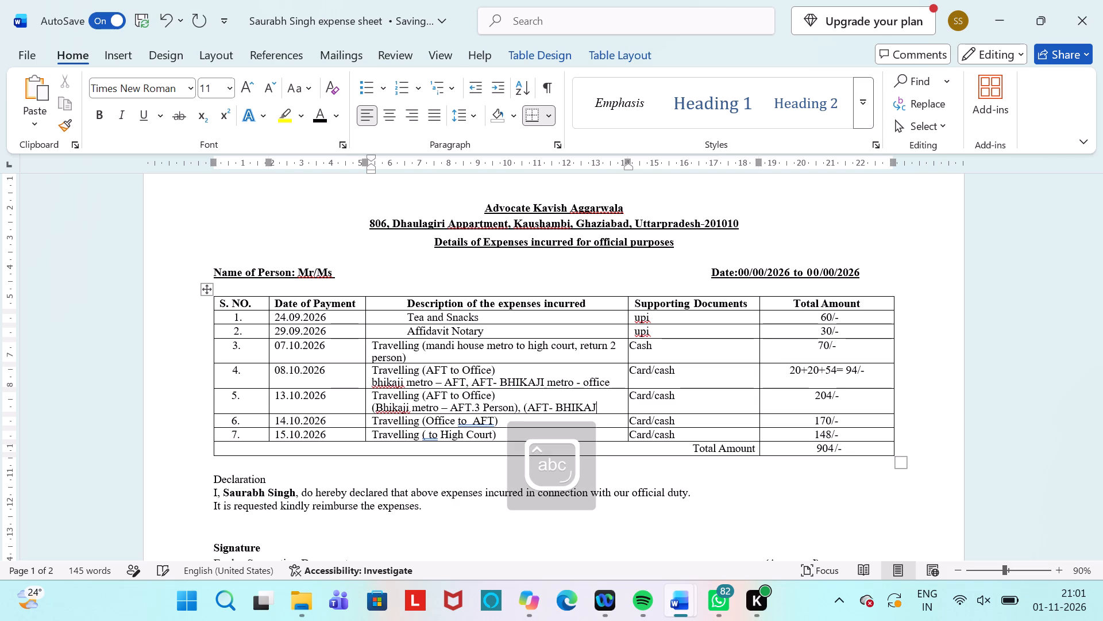
pyautogui.press('BackSpace')
pyautogui.press('BackSpace')
pyautogui.press('BackSpace')
pyautogui.press('BackSpace')
pyautogui.press('BackSpace')
pyautogui.write('hikaji')
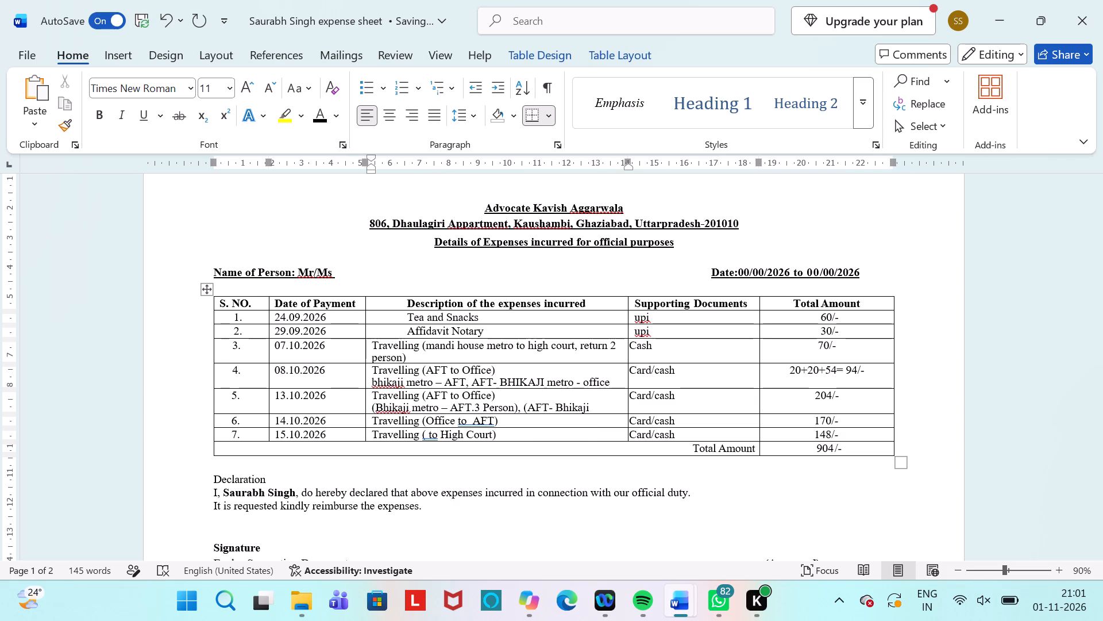
pyautogui.press('space')
pyautogui.write('metro')
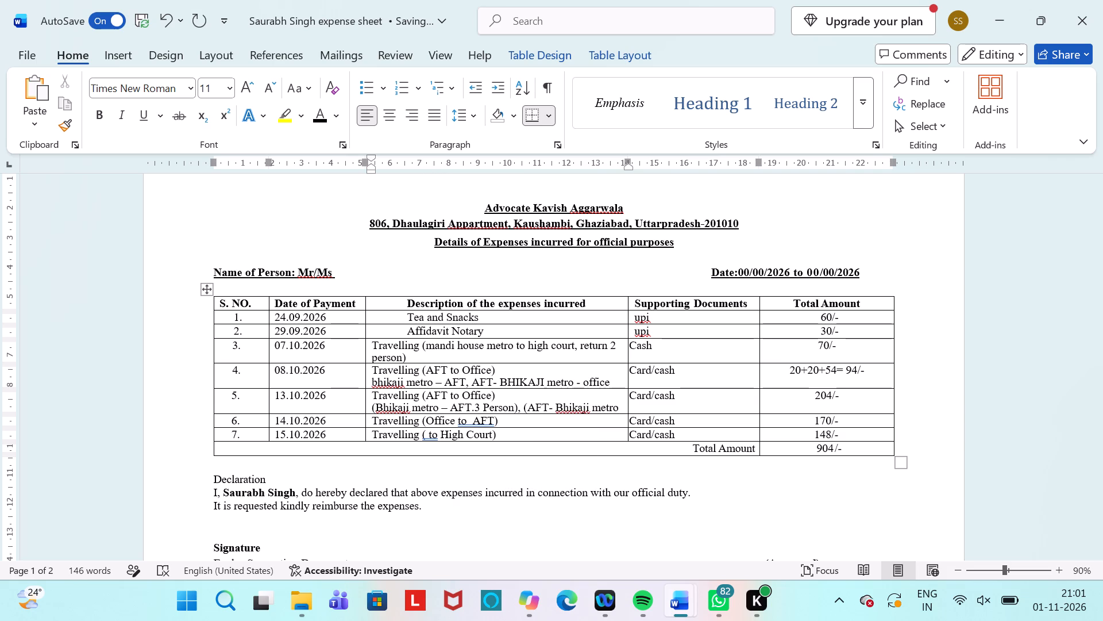
# Append ".3 person" after the second "Bhikaji metro" in the row 5 description.
pyautogui.press('.')
pyautogui.press('3')
pyautogui.press('space')
pyautogui.press('space')
pyautogui.write('person')
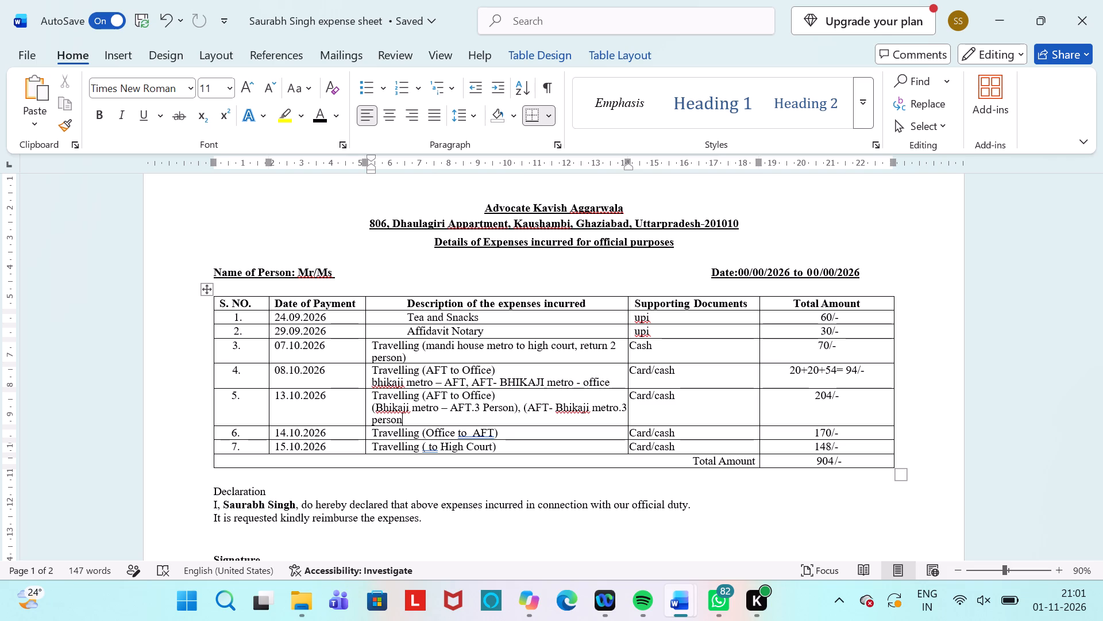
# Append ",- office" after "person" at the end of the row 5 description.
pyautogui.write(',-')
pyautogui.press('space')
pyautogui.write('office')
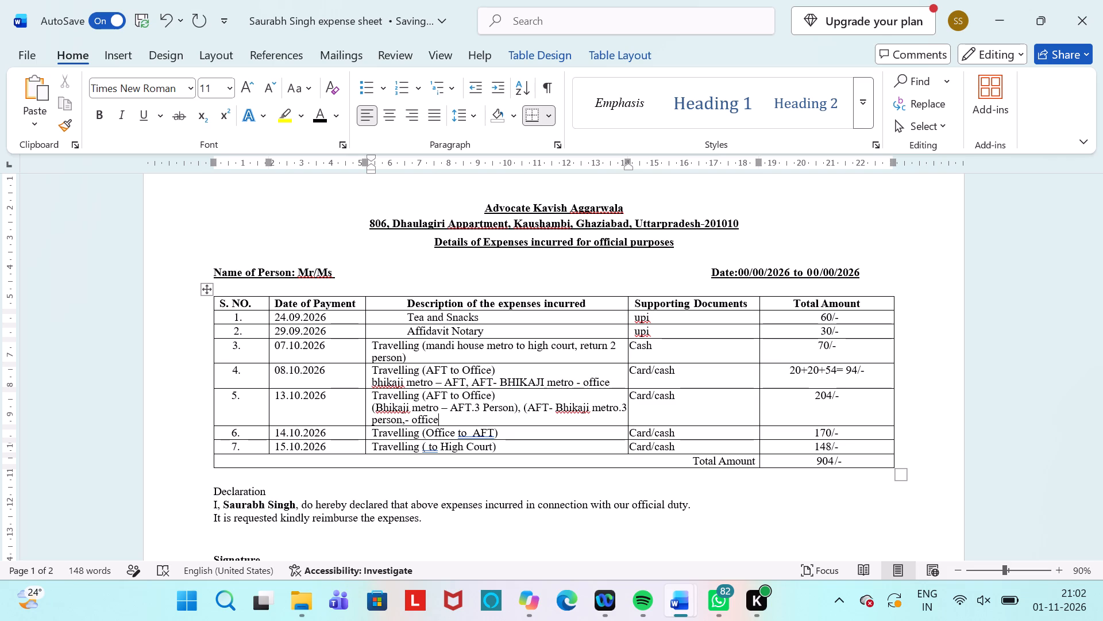
# Delete the opening parenthesis before the second "AFT" in the row 5 description.
pyautogui.press('Up')
pyautogui.press('Right')
pyautogui.press('Right')
pyautogui.press('Right')
pyautogui.press('Right')
pyautogui.press('Right')
pyautogui.press('Right')
pyautogui.press('Right')
pyautogui.press('Right')
pyautogui.press('Right')
pyautogui.press('Right')
pyautogui.press('Right')
pyautogui.press('Right')
pyautogui.press('Right')
pyautogui.press('Right')
pyautogui.press('Right')
pyautogui.press('Right')
pyautogui.press('Right')
pyautogui.press('Right')
pyautogui.press('Right')
pyautogui.press('BackSpace')
# Replace ",- office" at the end of the row 5 description with a closing parenthesis directly after "person".
pyautogui.press('Right')
pyautogui.press('Right')
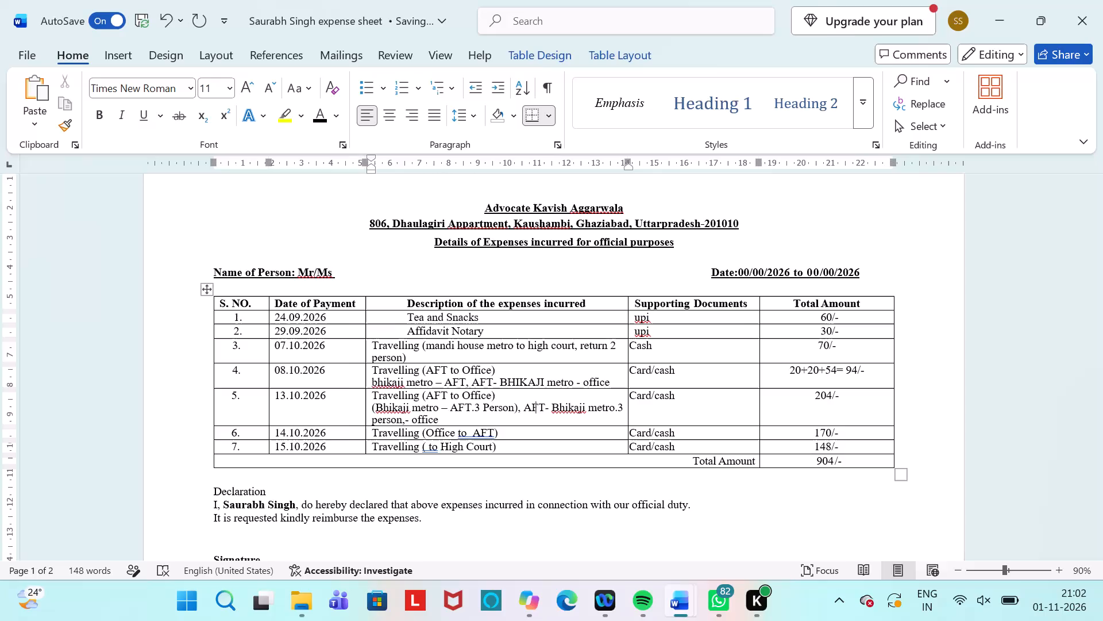
pyautogui.press('Right')
pyautogui.press('Right')
pyautogui.press('Right')
pyautogui.press('Right')
pyautogui.press('Right')
pyautogui.press('Right')
pyautogui.press('Right')
pyautogui.press('Right')
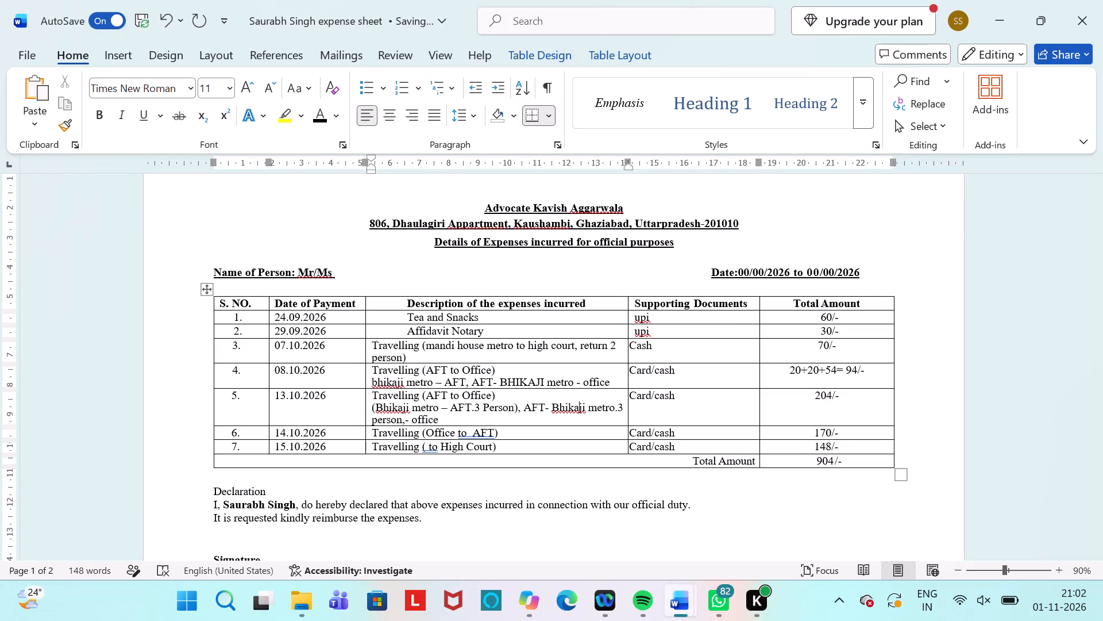
pyautogui.press('Right')
pyautogui.press('Right')
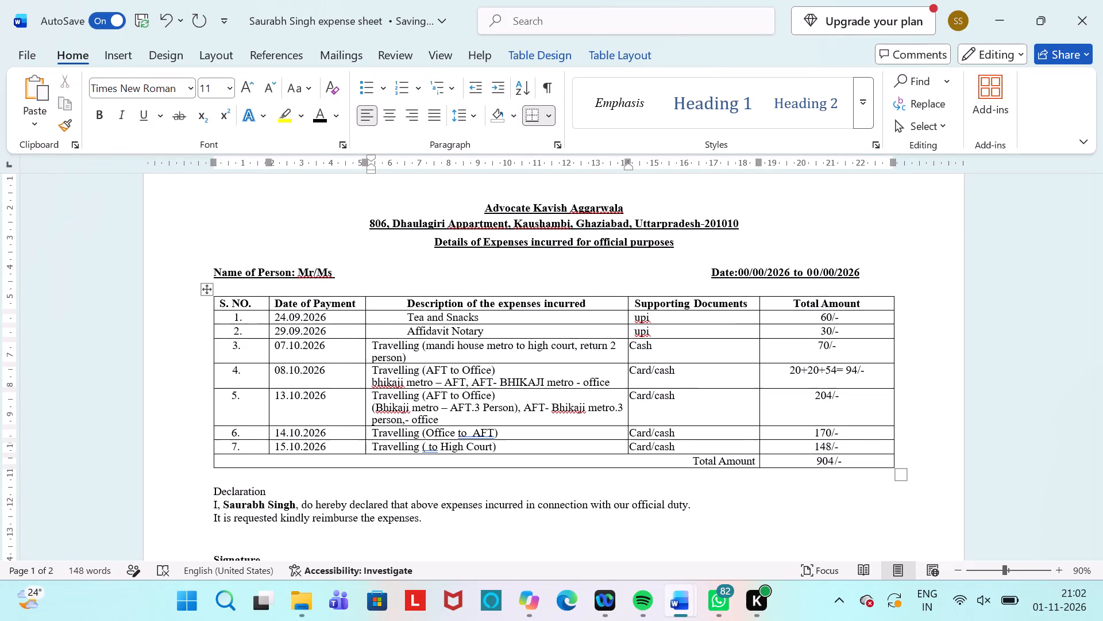
pyautogui.press('Down')
pyautogui.press('BackSpace')
pyautogui.press('BackSpace')
pyautogui.press('BackSpace')
pyautogui.press('BackSpace')
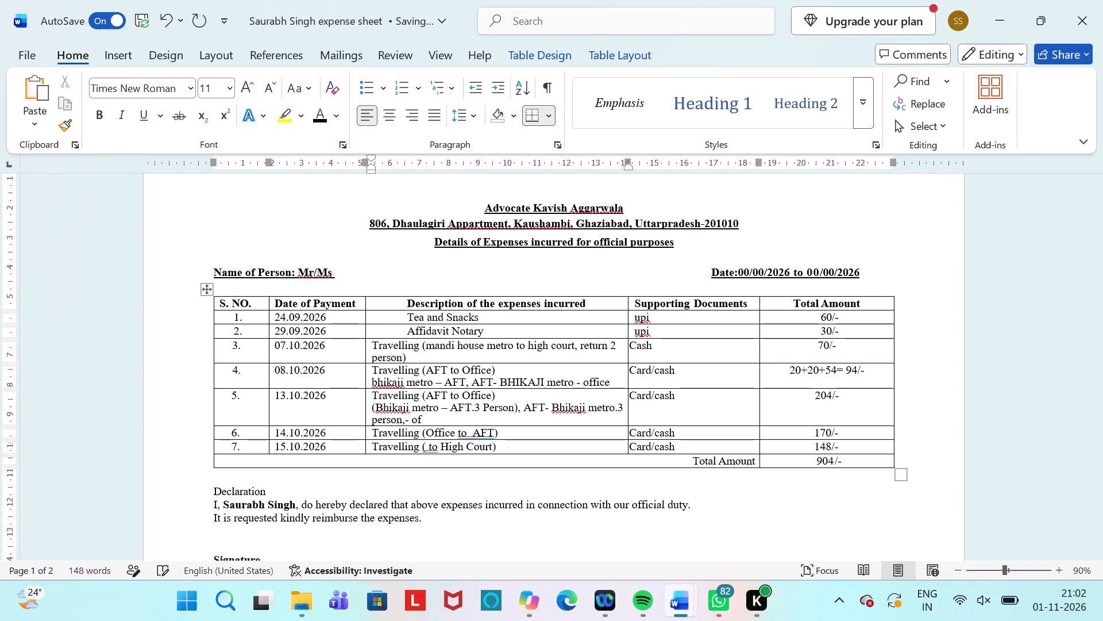
pyautogui.press('BackSpace')
pyautogui.press('BackSpace')
pyautogui.press('BackSpace')
pyautogui.press('BackSpace')
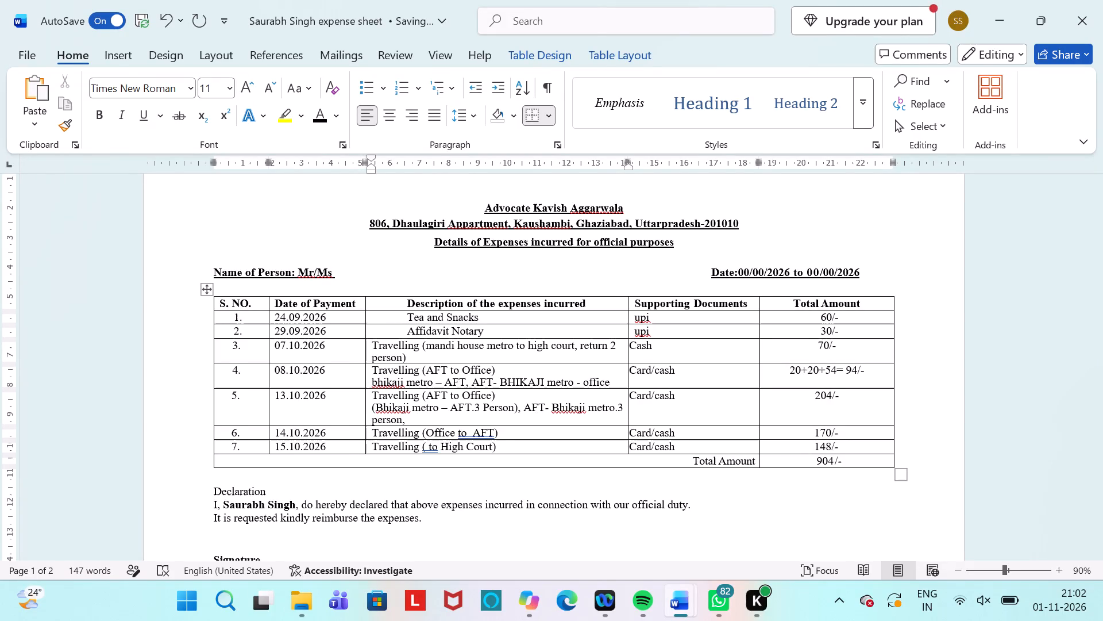
pyautogui.press('BackSpace')
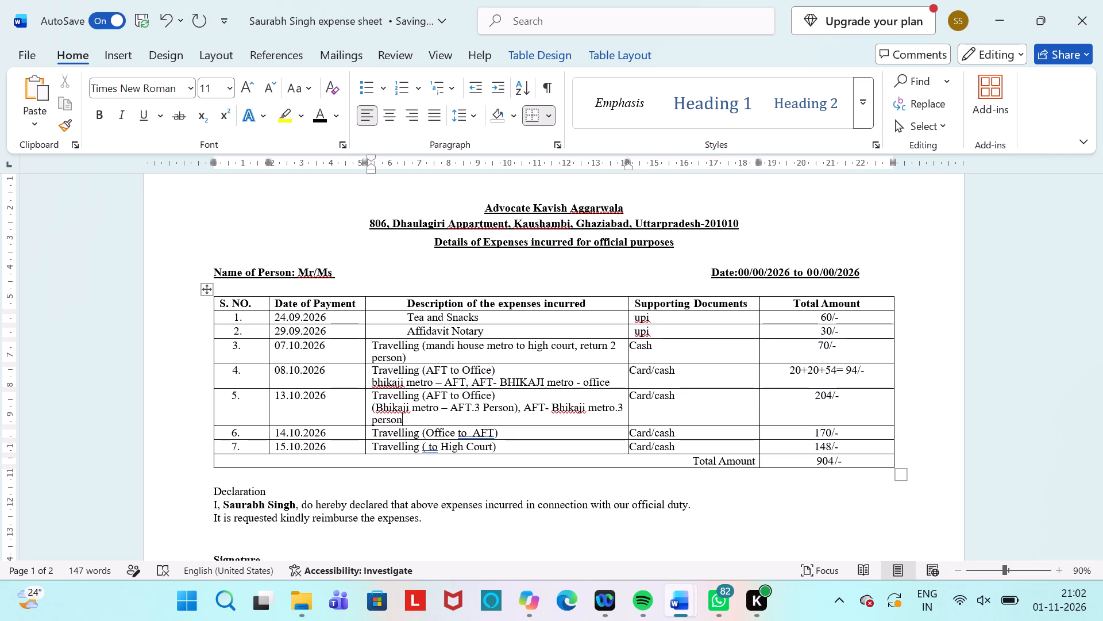
pyautogui.hotkey('shift', ')')
# Replace the period between the second "Bhikaji metro" and "3 person)" in row 5 with an opening parenthesis.
pyautogui.press('Up')
pyautogui.press('Right')
pyautogui.press('Right')
pyautogui.press('Right')
pyautogui.press('Right')
pyautogui.press('Right')
pyautogui.press('Right')
pyautogui.press('Right')
pyautogui.press('Right')
pyautogui.press('Right')
pyautogui.press('Right')
pyautogui.press('Right')
pyautogui.press('Right')
pyautogui.press('Right')
pyautogui.press('Right')
pyautogui.press('Right')
pyautogui.press('Right')
pyautogui.press('Right')
pyautogui.press('Right')
pyautogui.press('Right')
pyautogui.press('Right')
pyautogui.press('Right')
pyautogui.press('Right')
pyautogui.press('Right')
pyautogui.press('Right')
pyautogui.press('Right')
pyautogui.press('Right')
pyautogui.press('Right')
pyautogui.press('Right')
pyautogui.press('Right')
pyautogui.press('Right')
pyautogui.press('Right')
pyautogui.press('Right')
pyautogui.press('Right')
pyautogui.press('Right')
pyautogui.press('Right')
pyautogui.press('Right')
pyautogui.press('Right')
pyautogui.press('Right')
pyautogui.press('Right')
pyautogui.press('Right')
pyautogui.press('Right')
pyautogui.press('Right')
pyautogui.press('Right')
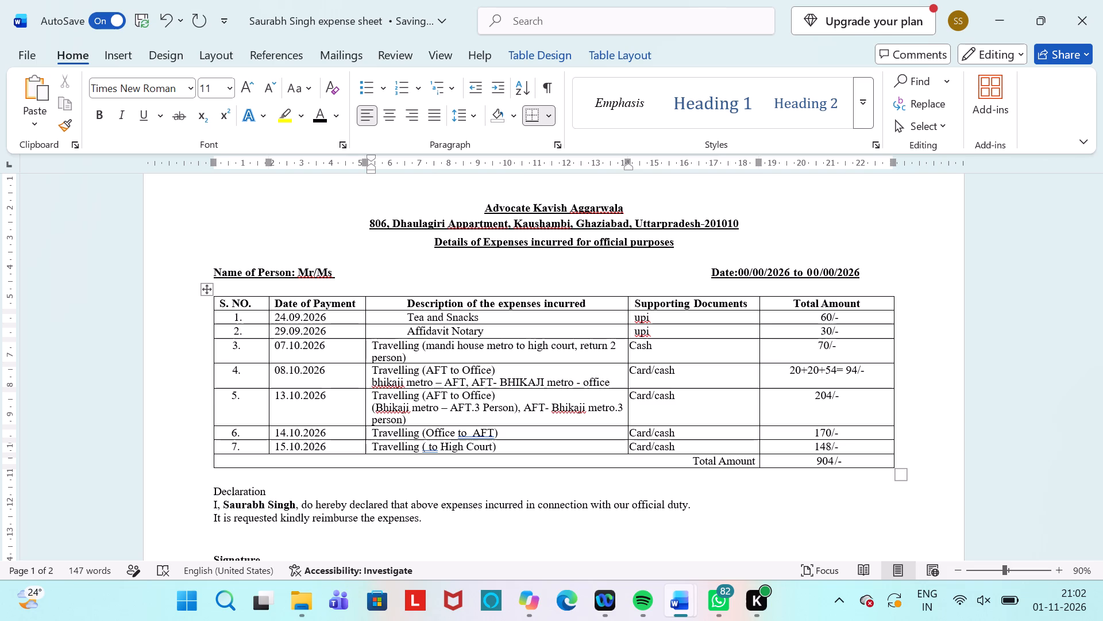
pyautogui.hotkey('shift', '(')
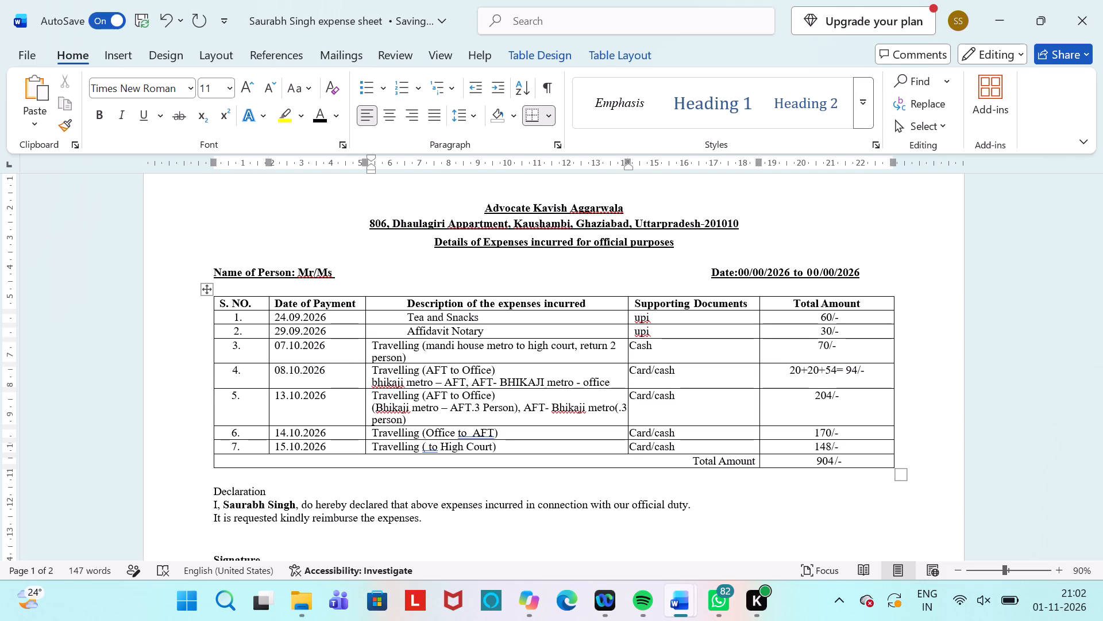
pyautogui.press('Right')
pyautogui.press('BackSpace')
# Append "- office" after the closing parenthesis at the end of the row 5 description.
pyautogui.press('Down')
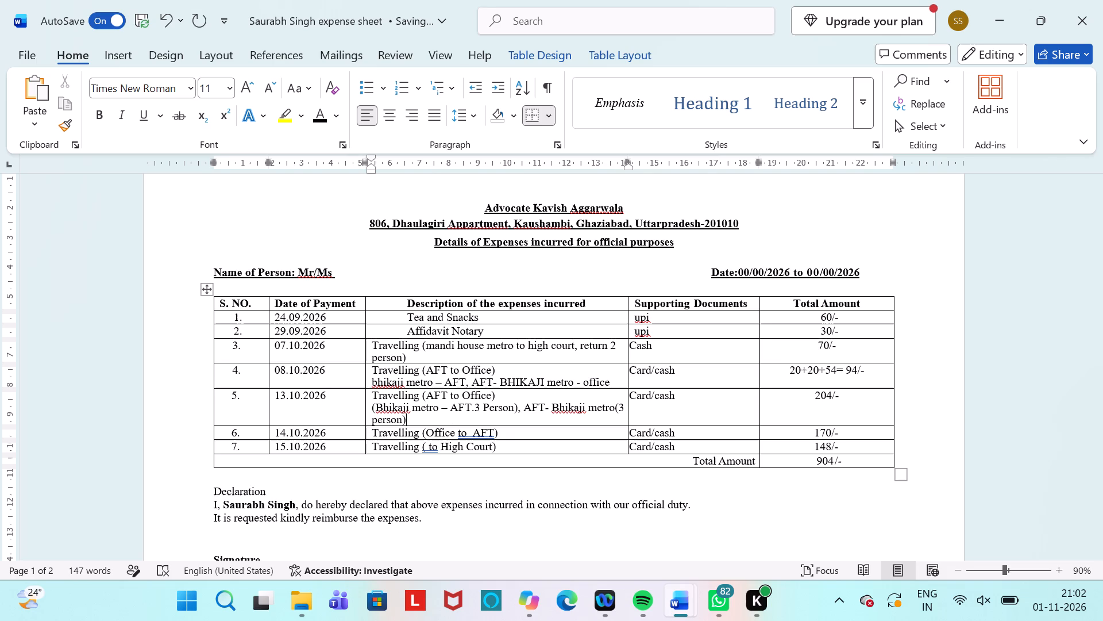
pyautogui.write('-')
pyautogui.press('space')
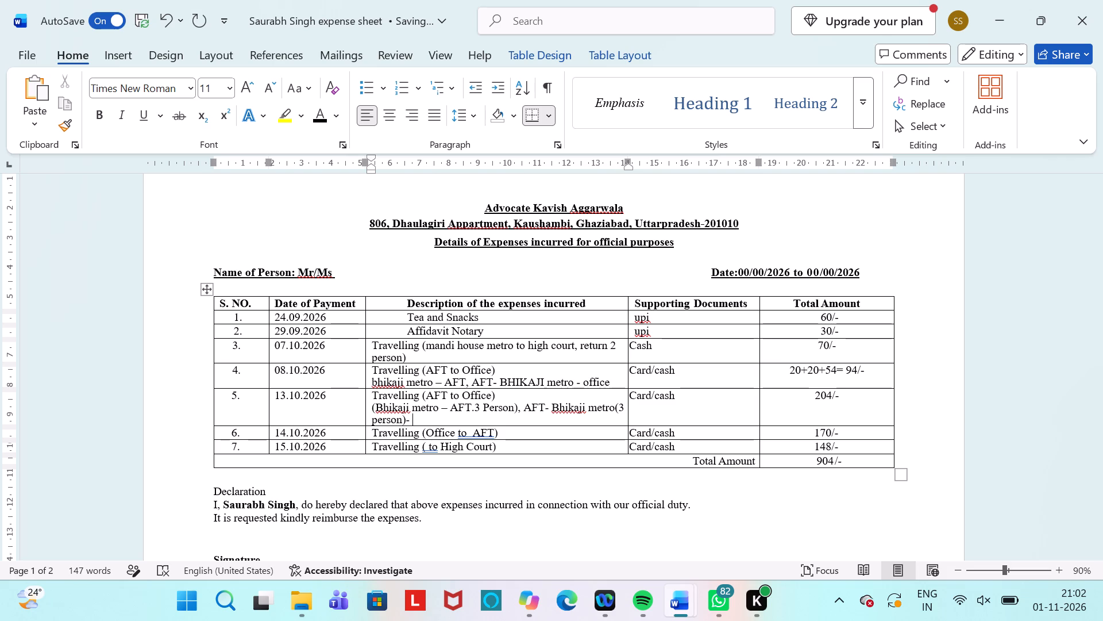
pyautogui.write('office')
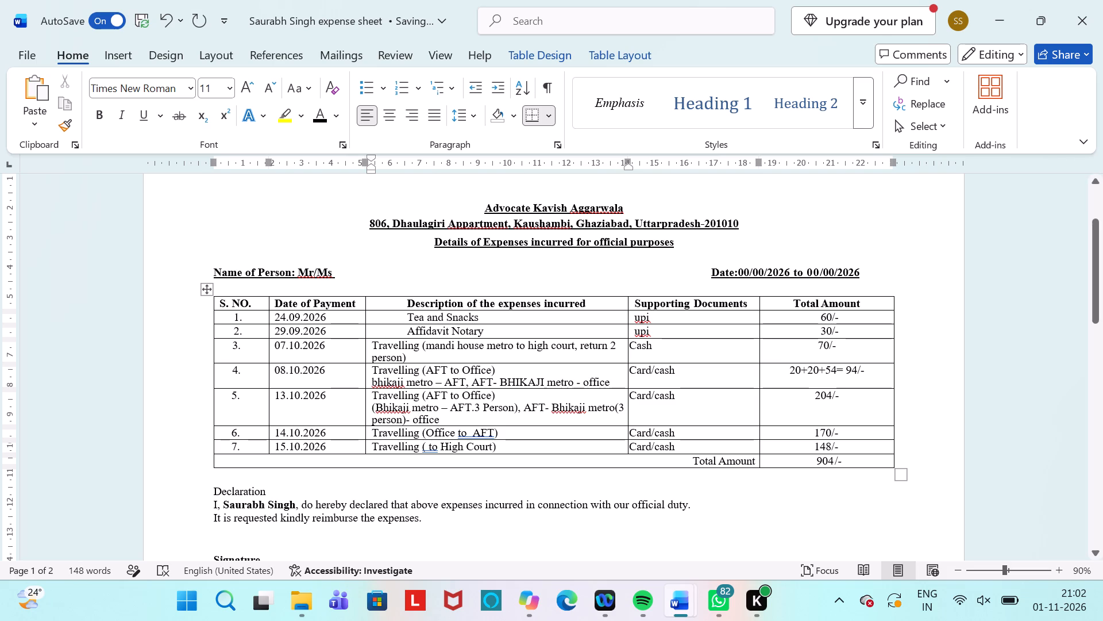
# Replace the row 5 total amount with "50+50+54= 154/-".
pyautogui.click(830, 394)
pyautogui.press('BackSpace')
pyautogui.press('BackSpace')
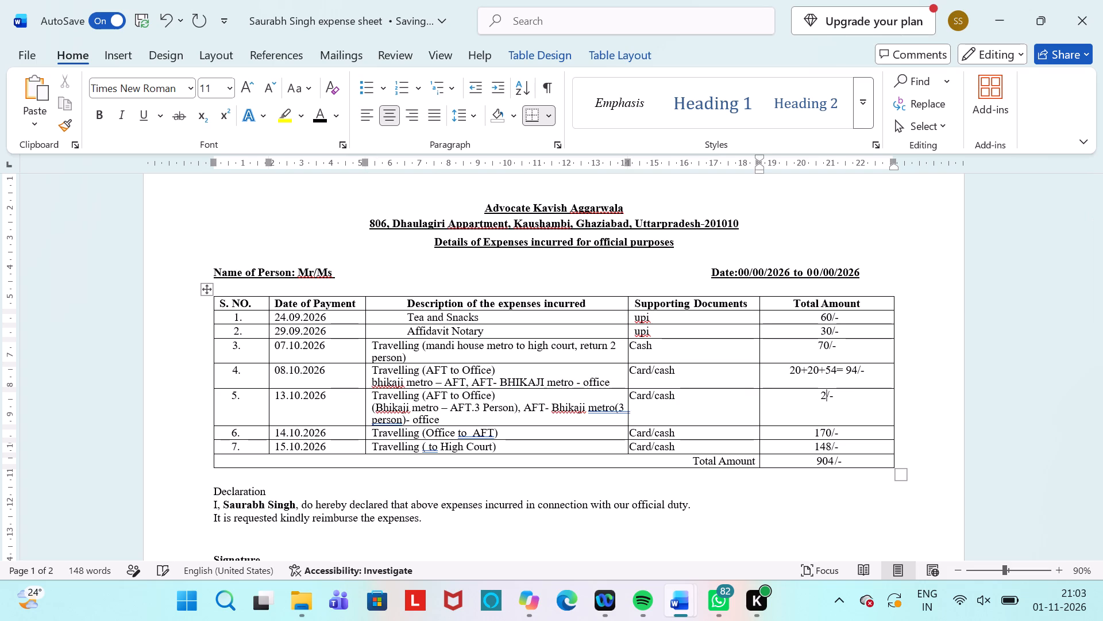
pyautogui.press('BackSpace')
pyautogui.write('50')
pyautogui.hotkey('shift', '+')
pyautogui.write('50')
pyautogui.hotkey('shift', '+')
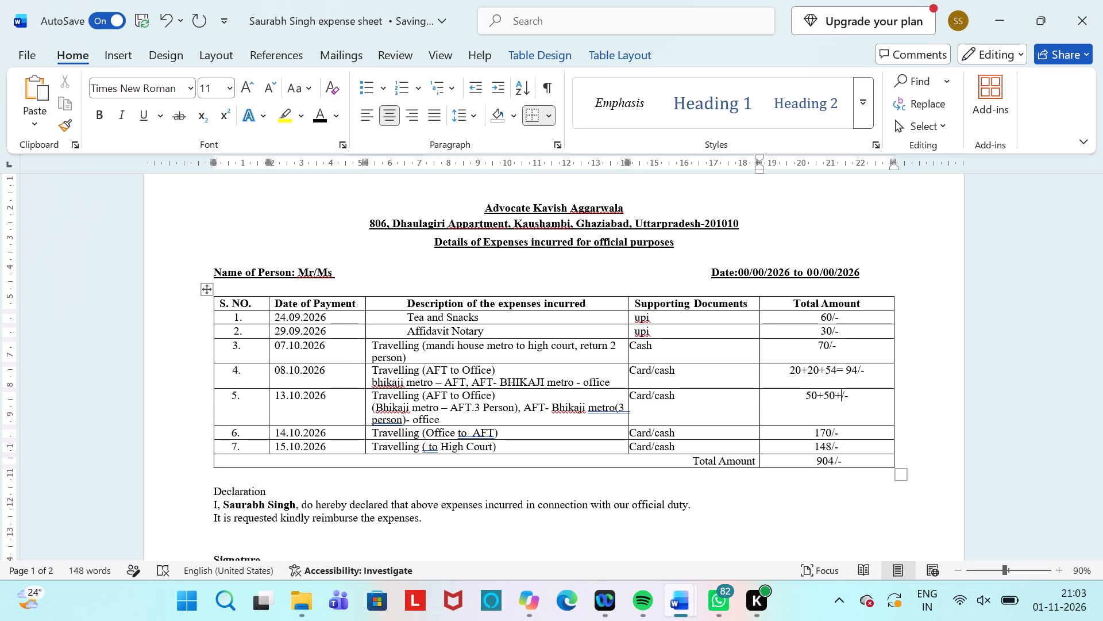
pyautogui.write('54')
pyautogui.press('=')
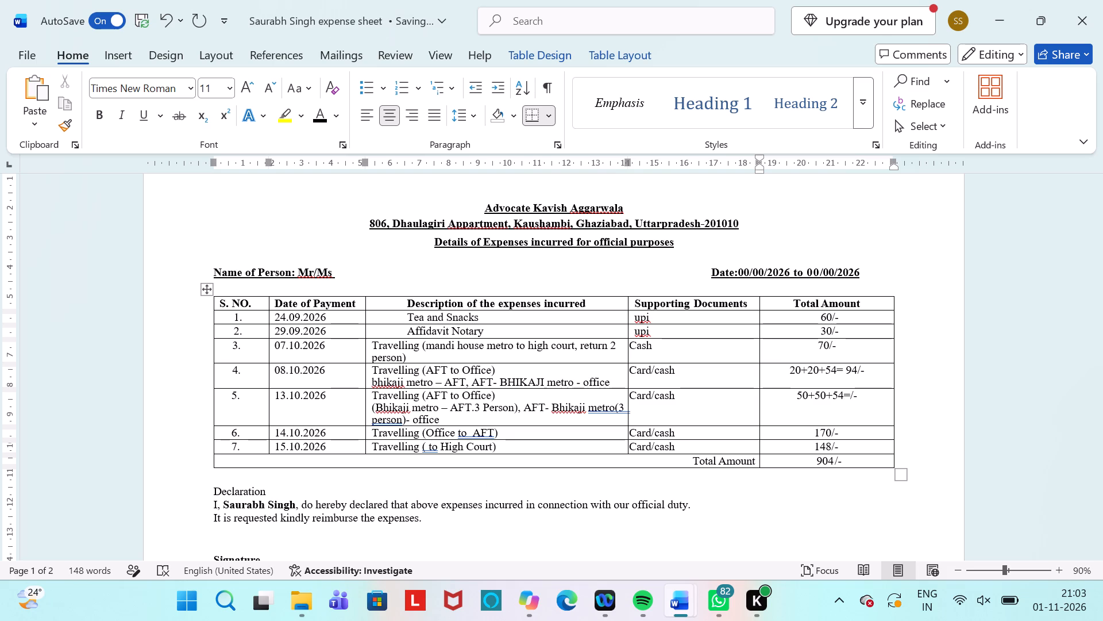
pyautogui.press('space')
pyautogui.write('154')
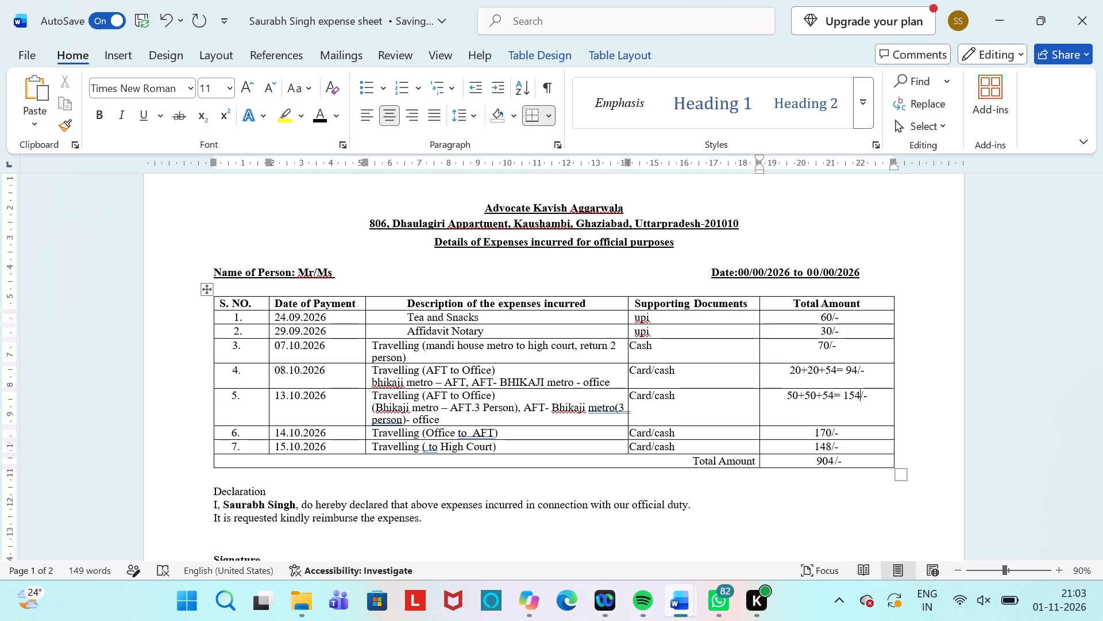
# Run the proofing check and accept the spacing corrections "to AFT" in row 6 and "(to" in row 7.
pyautogui.click(158, 573)
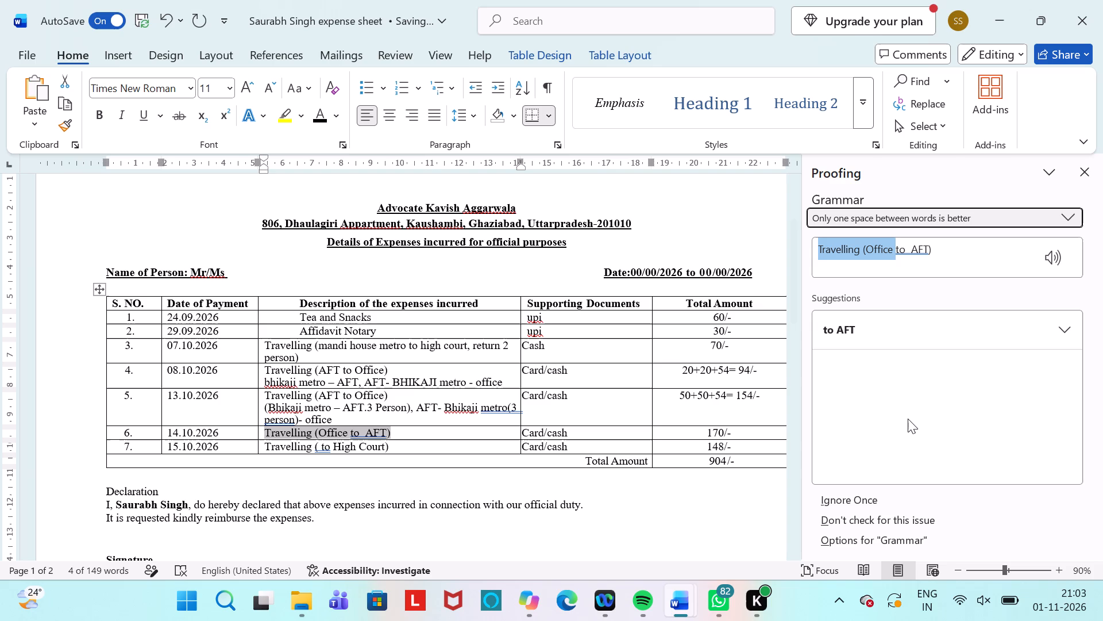
pyautogui.click(850, 332)
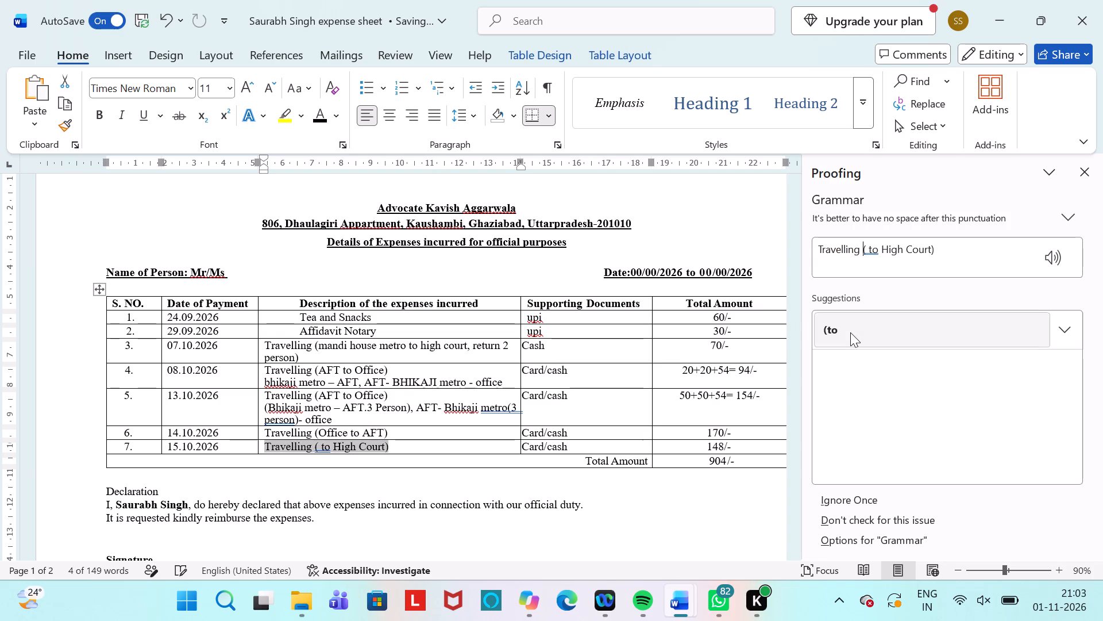
pyautogui.click(850, 332)
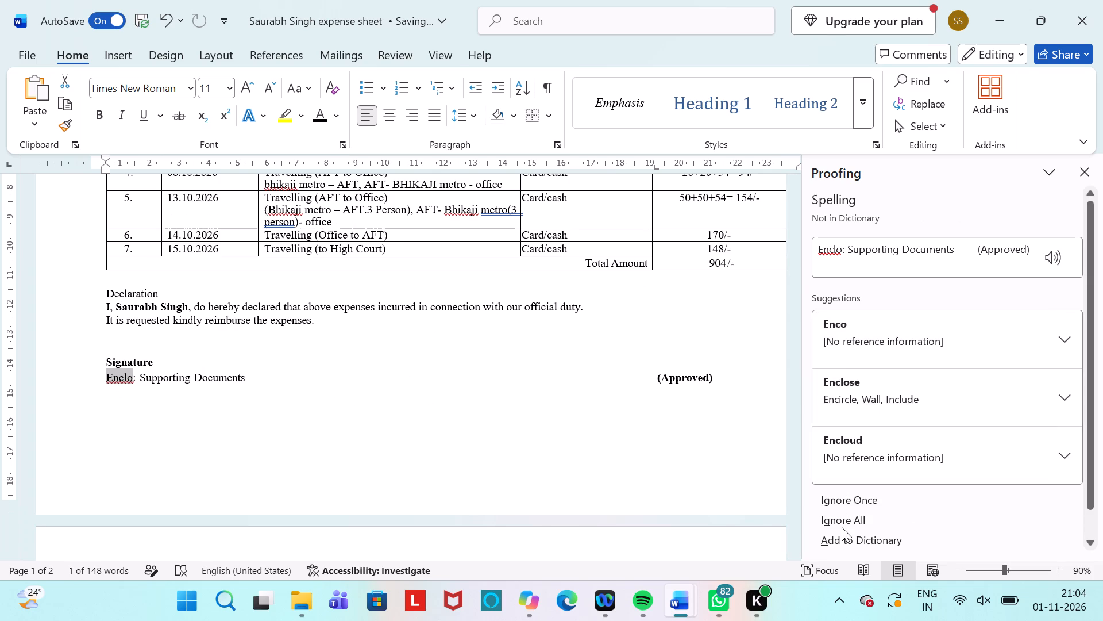
# Ignore the spelling flags on "Enclo" and the heading's surname and locality, and correct "Appartment" to "Apartment" in the address line.
pyautogui.click(842, 496)
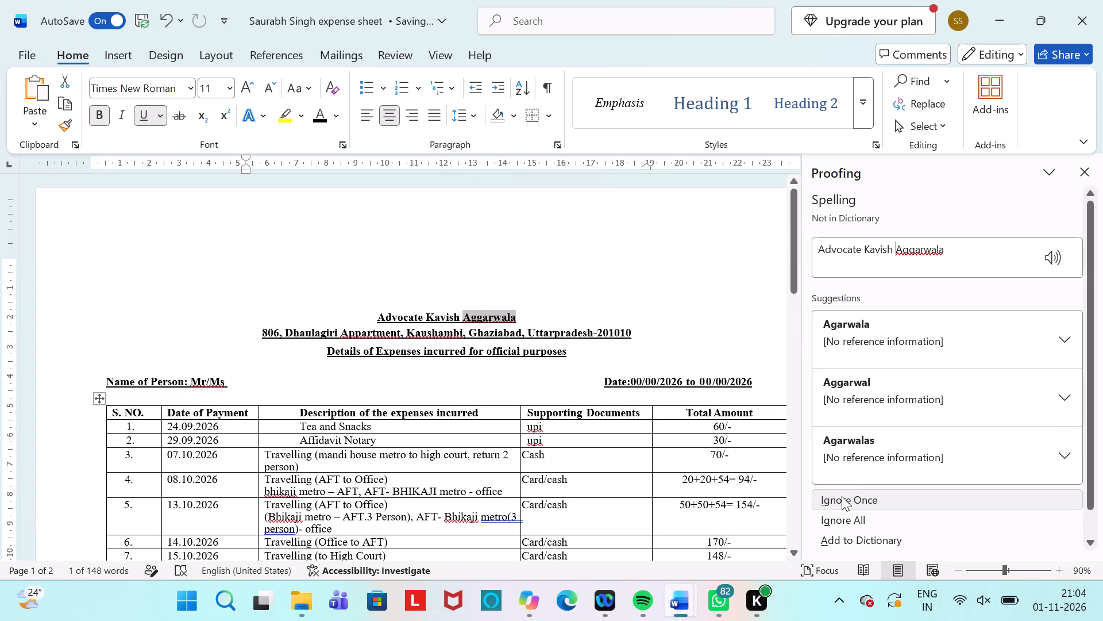
pyautogui.click(842, 496)
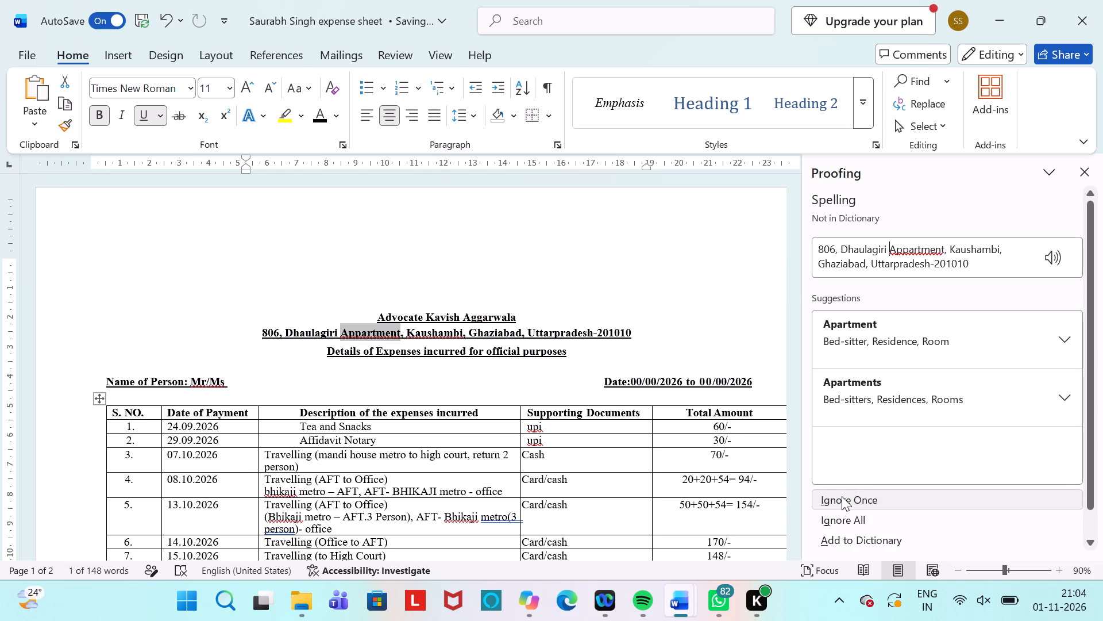
pyautogui.click(836, 334)
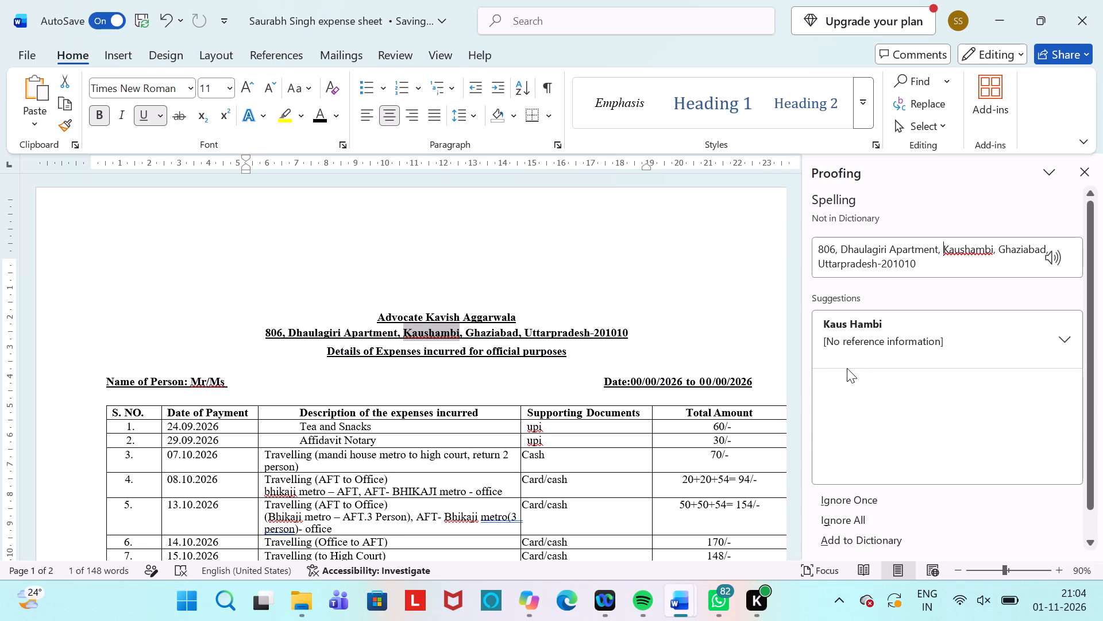
pyautogui.click(839, 492)
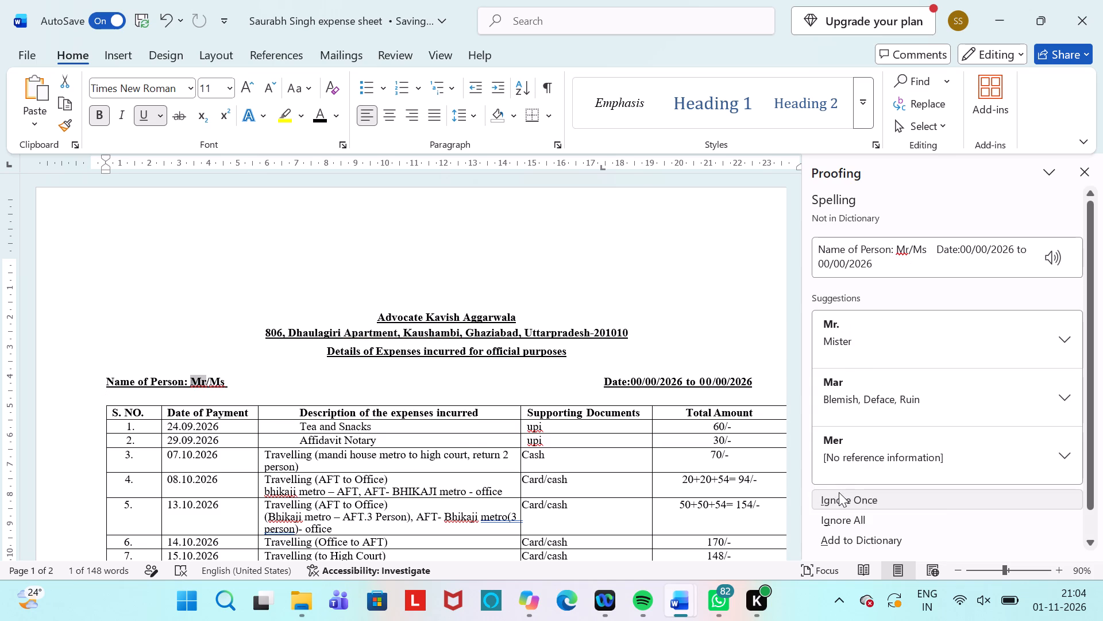
# Ignore the spelling flags on "Mr", "Ms", both "upi" entries and the "Bhikaji" occurrences in rows 4 and 5.
pyautogui.click(839, 492)
pyautogui.click(839, 492)
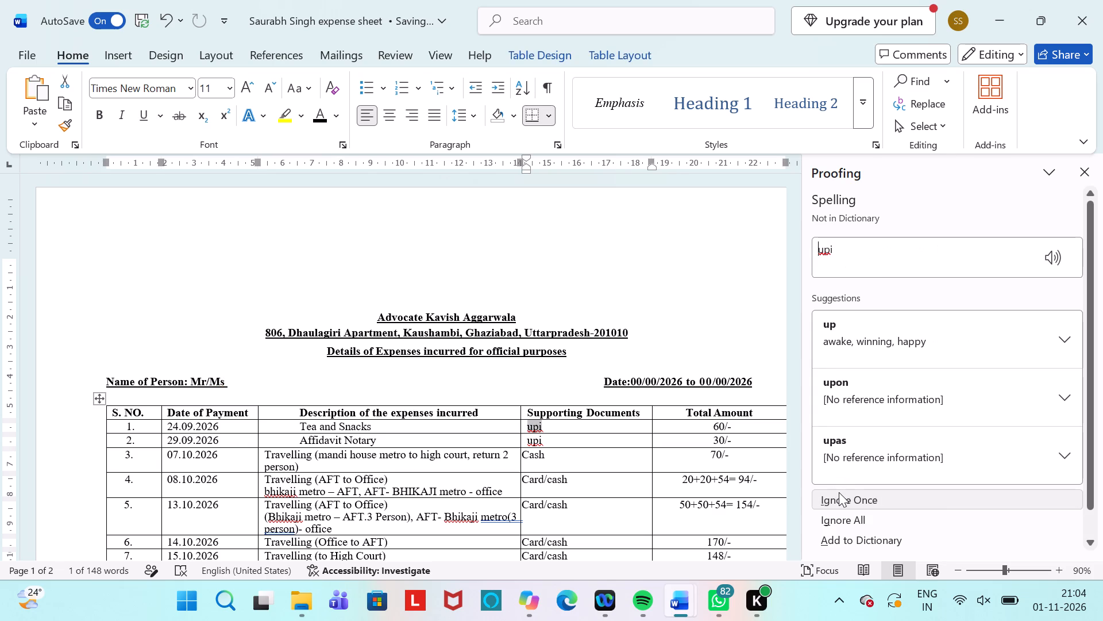
pyautogui.click(839, 492)
pyautogui.click(839, 492)
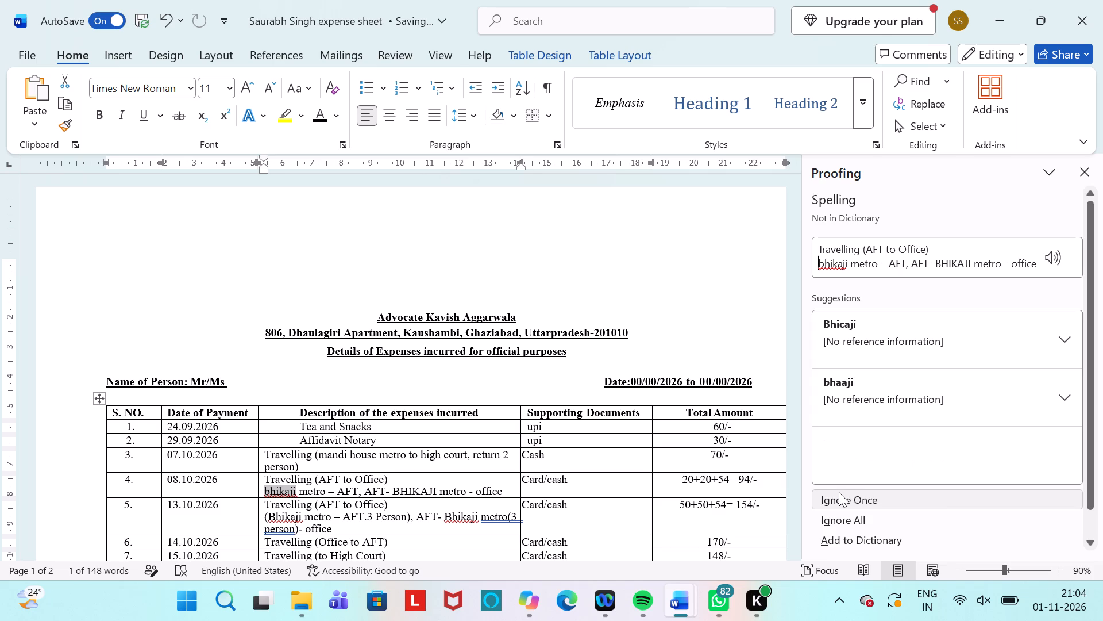
pyautogui.click(839, 492)
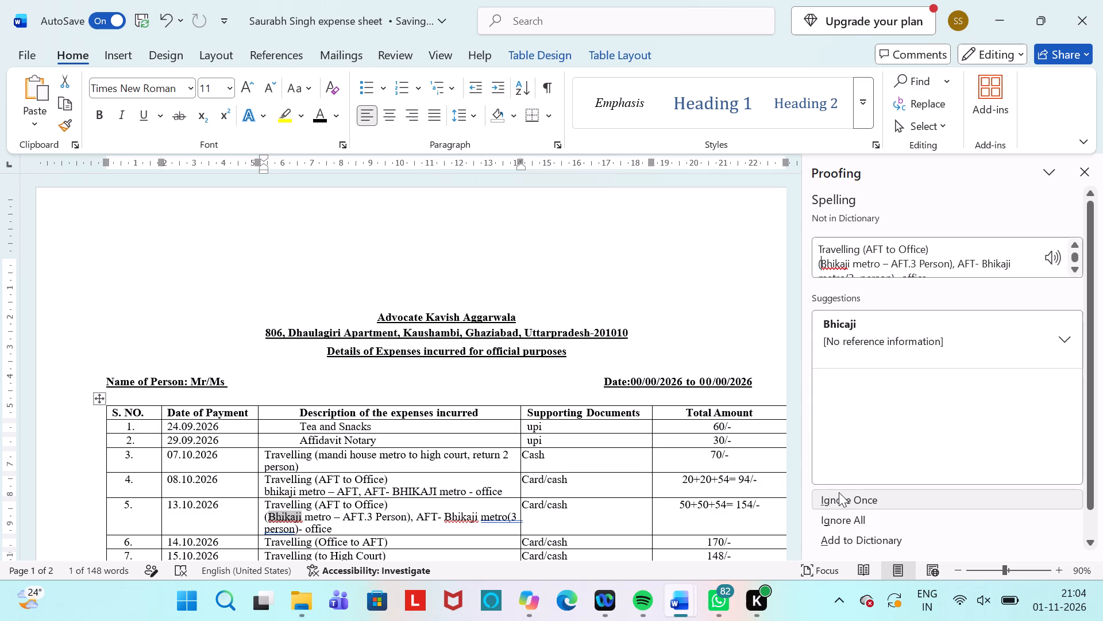
pyautogui.click(839, 492)
pyautogui.click(839, 492)
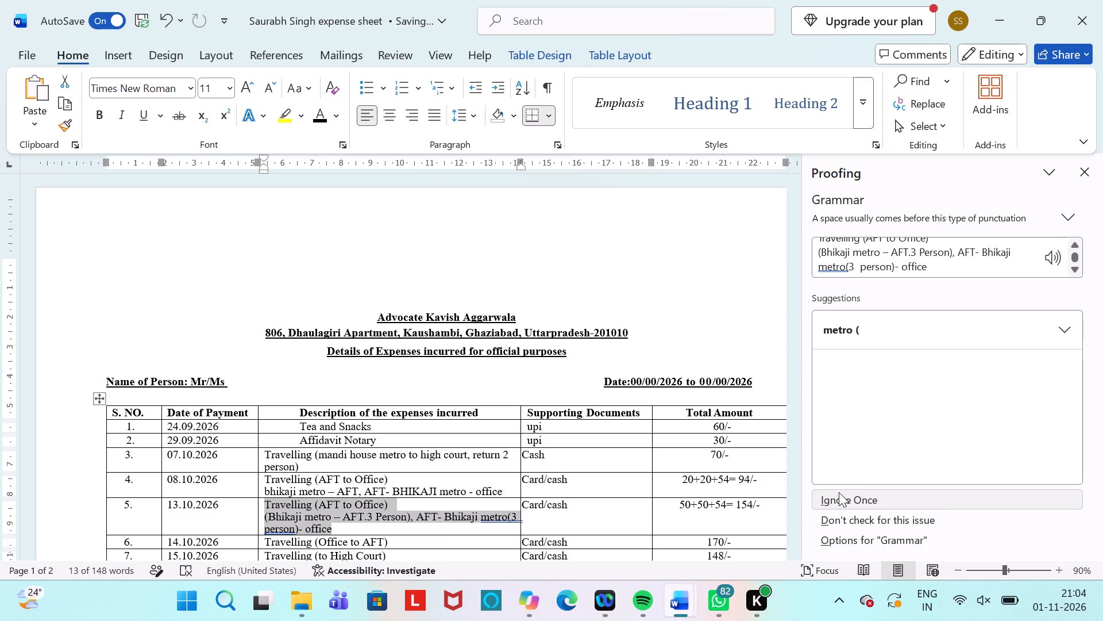
# Accept the row 5 spacing corrections "metro (" and "3 person" and finish the proofing check.
pyautogui.click(837, 331)
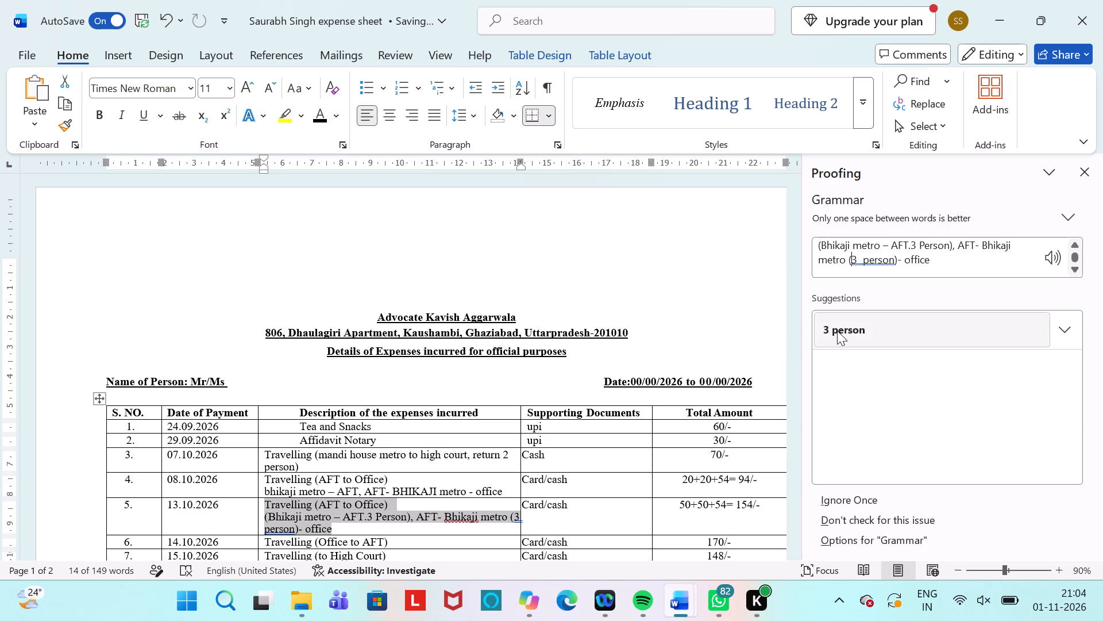
pyautogui.click(837, 331)
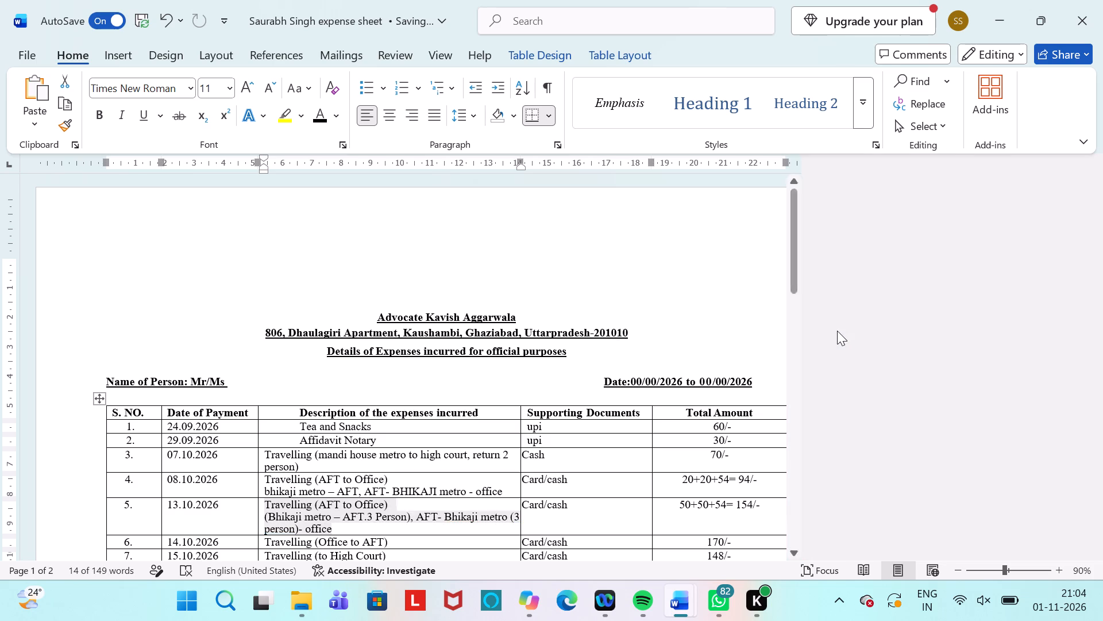
pyautogui.click(646, 336)
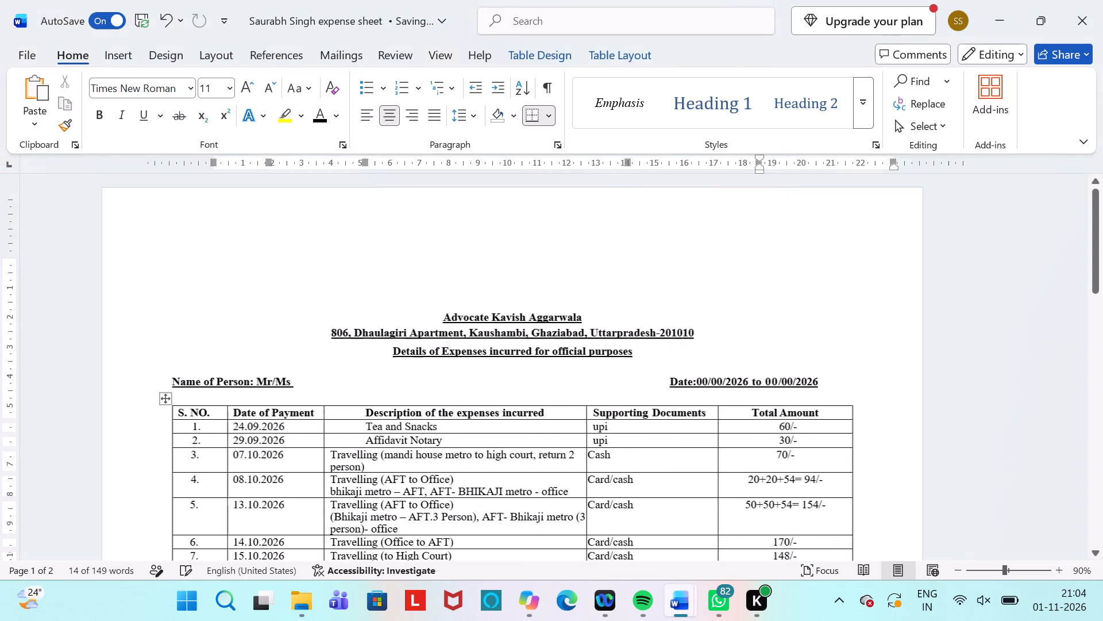
# Delete the opening parenthesis before the first "Bhikaji metro" in the row 5 description.
pyautogui.scroll(-2, 668, 361)
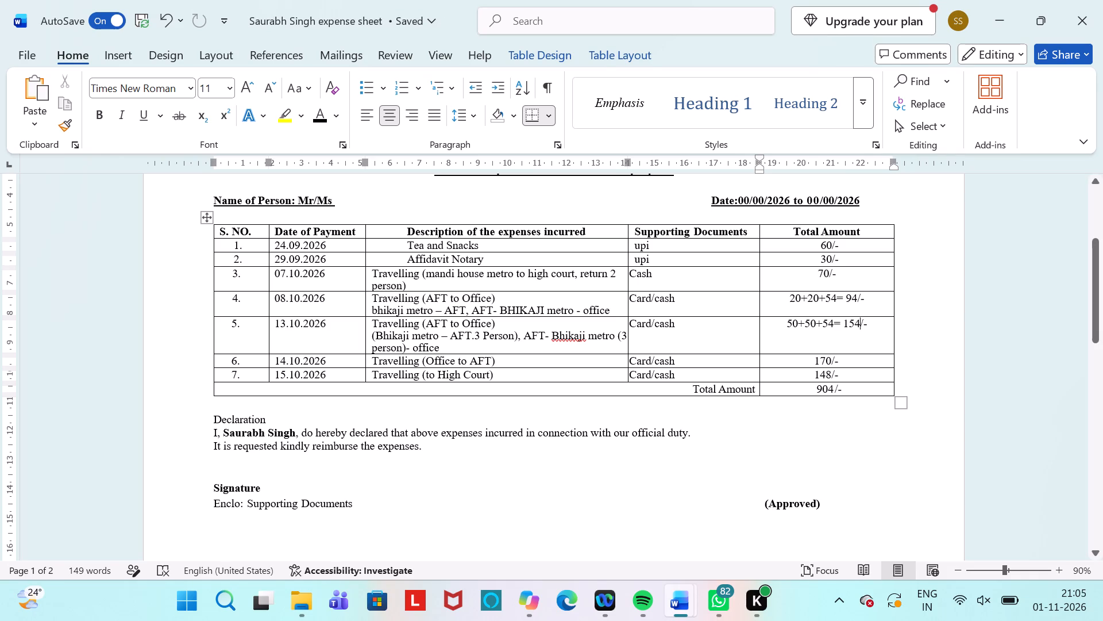
pyautogui.click(373, 335)
pyautogui.click(373, 335)
pyautogui.press('Right')
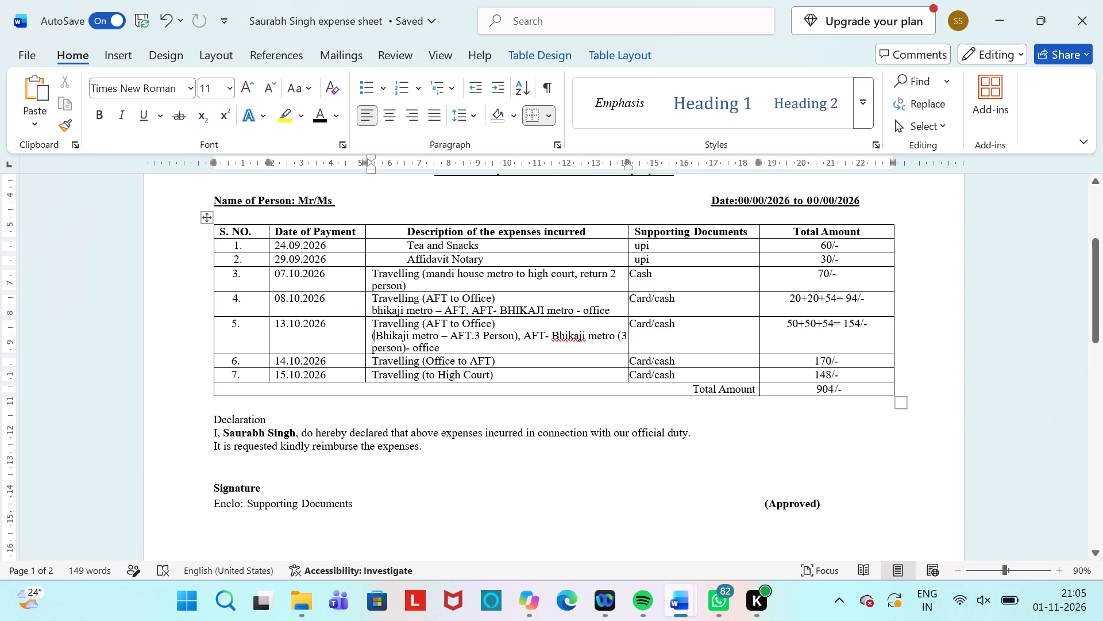
pyautogui.press('BackSpace')
# Replace the period between the first "AFT" and "3 Person)" in row 5 with a space and an opening parenthesis.
pyautogui.press('Right')
pyautogui.press('Right')
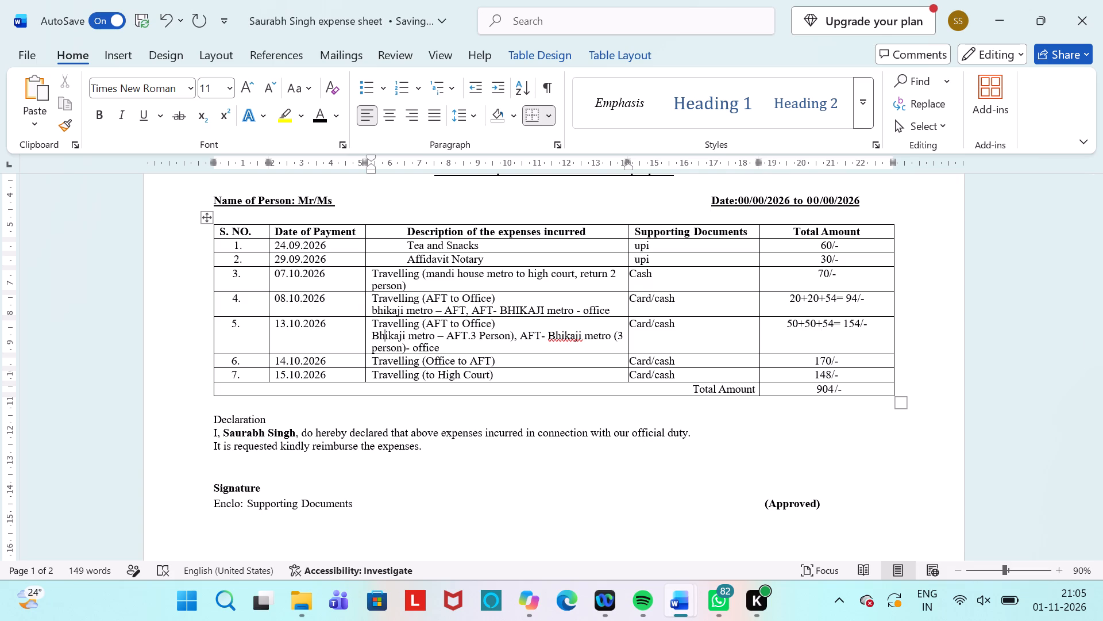
pyautogui.press('Right')
pyautogui.press('Right')
pyautogui.press('Right')
pyautogui.press('Right')
pyautogui.press('Right')
pyautogui.press('Right')
pyautogui.press('Right')
pyautogui.press('Right')
pyautogui.press('Right')
pyautogui.press('Right')
pyautogui.press('Right')
pyautogui.press('Right')
pyautogui.press('Right')
pyautogui.press('Right')
pyautogui.press('Right')
pyautogui.press('Right')
pyautogui.press('Right')
pyautogui.press('Right')
pyautogui.hotkey('shift', '(')
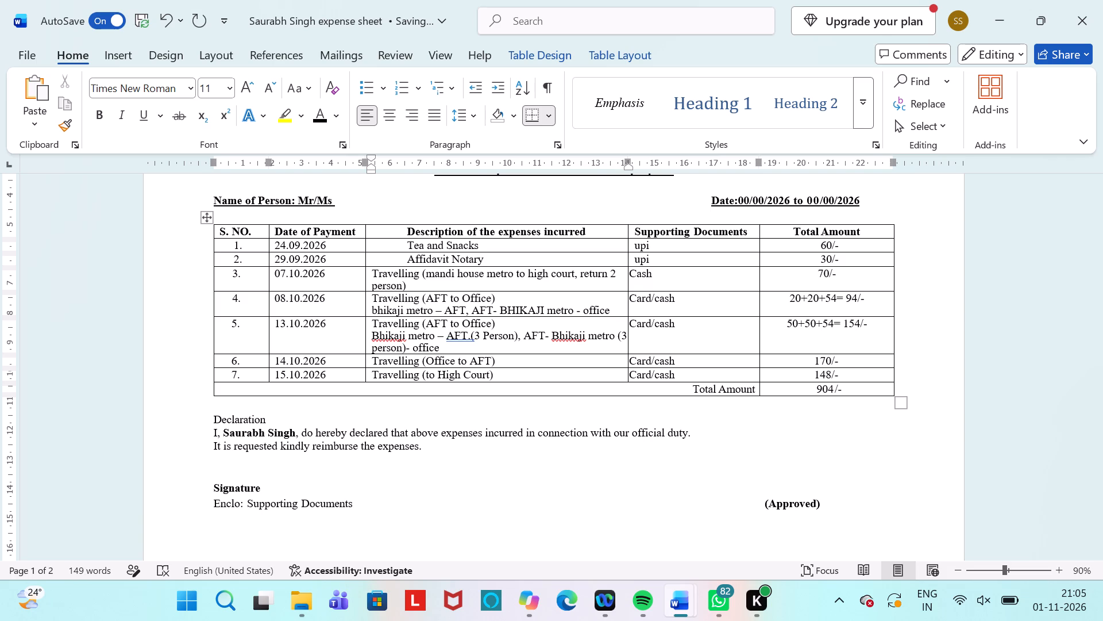
pyautogui.press('Left')
pyautogui.press('BackSpace')
pyautogui.press('space')
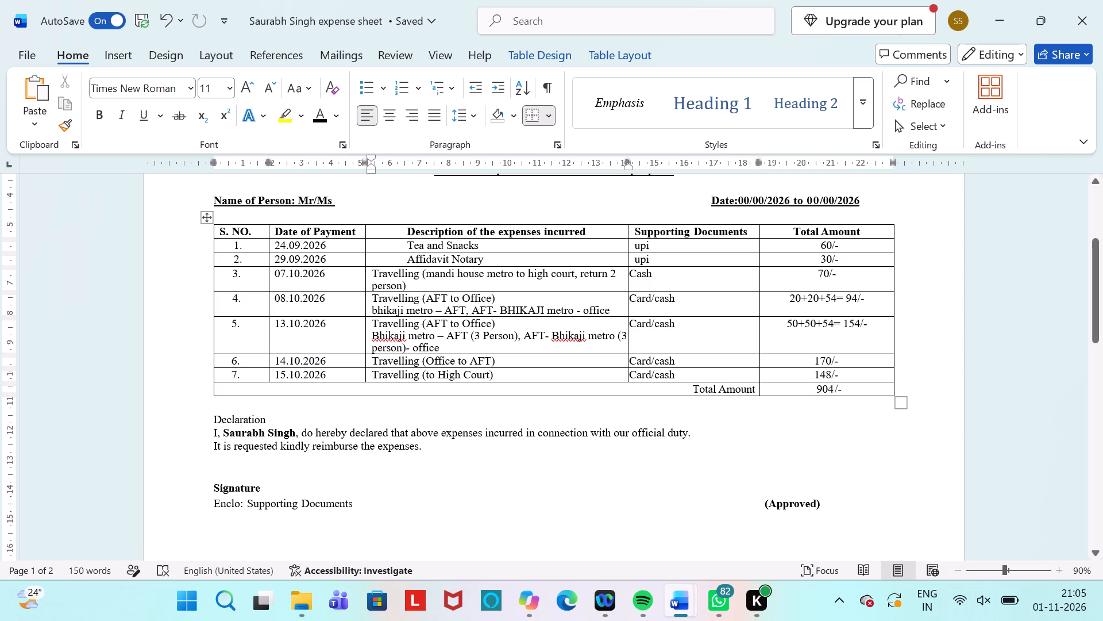
# Add a new line below "Travelling (Office to AFT)" in the row 6 description.
pyautogui.click(830, 359)
pyautogui.click(501, 357)
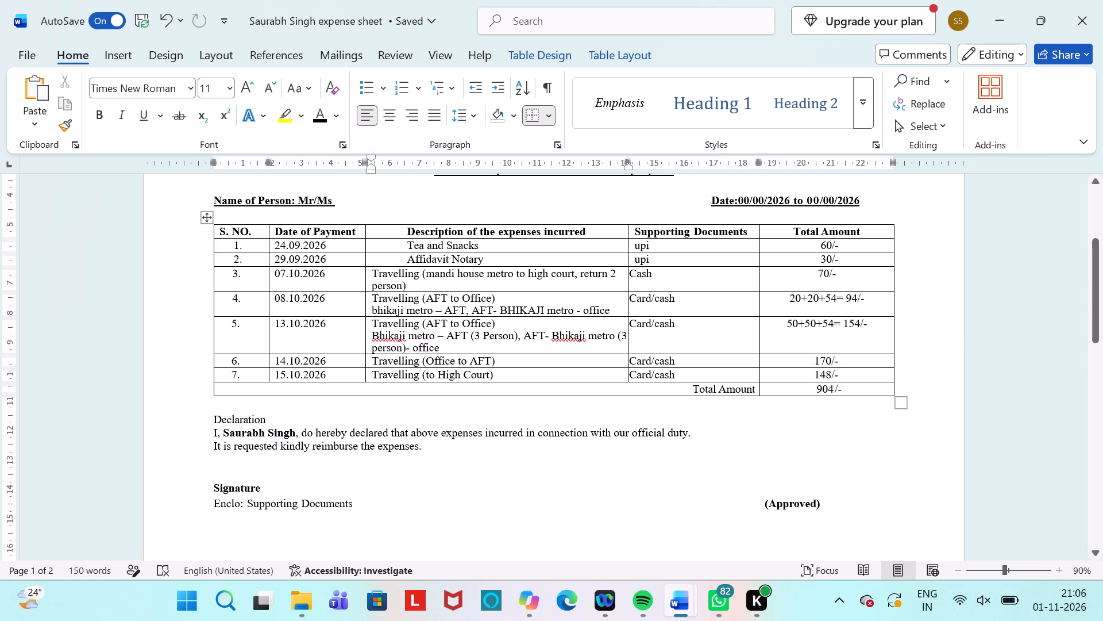
pyautogui.hotkey('shift', 'Return')
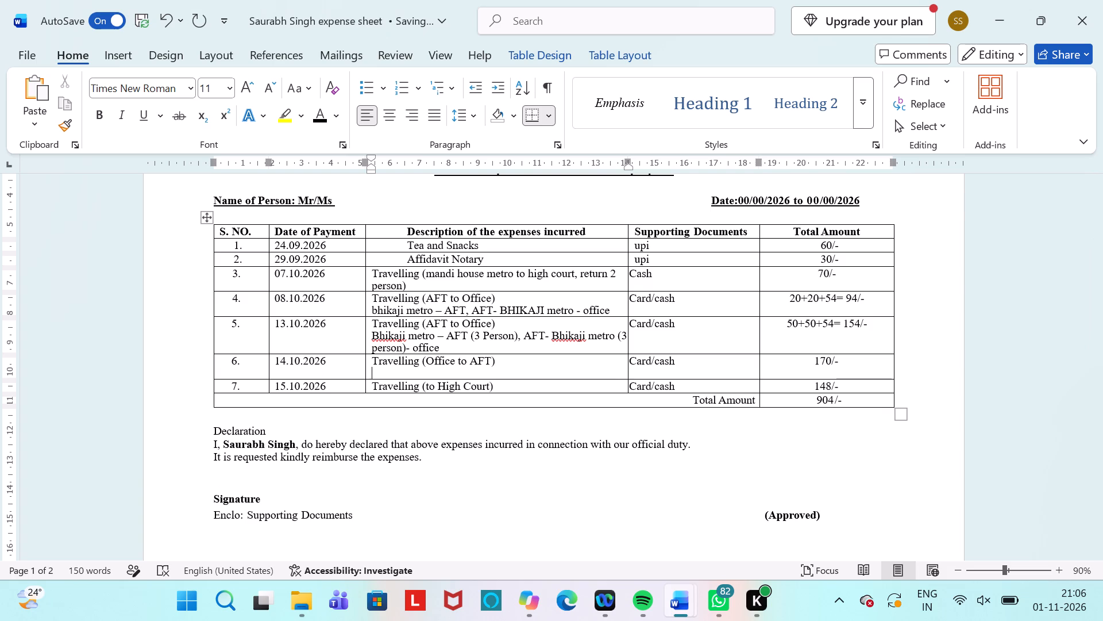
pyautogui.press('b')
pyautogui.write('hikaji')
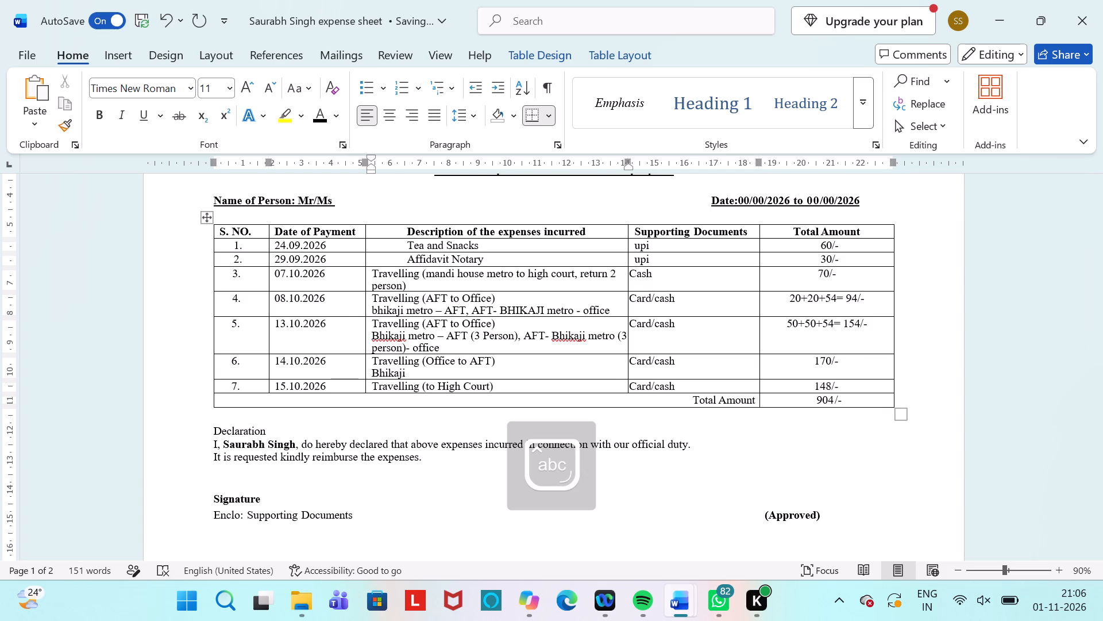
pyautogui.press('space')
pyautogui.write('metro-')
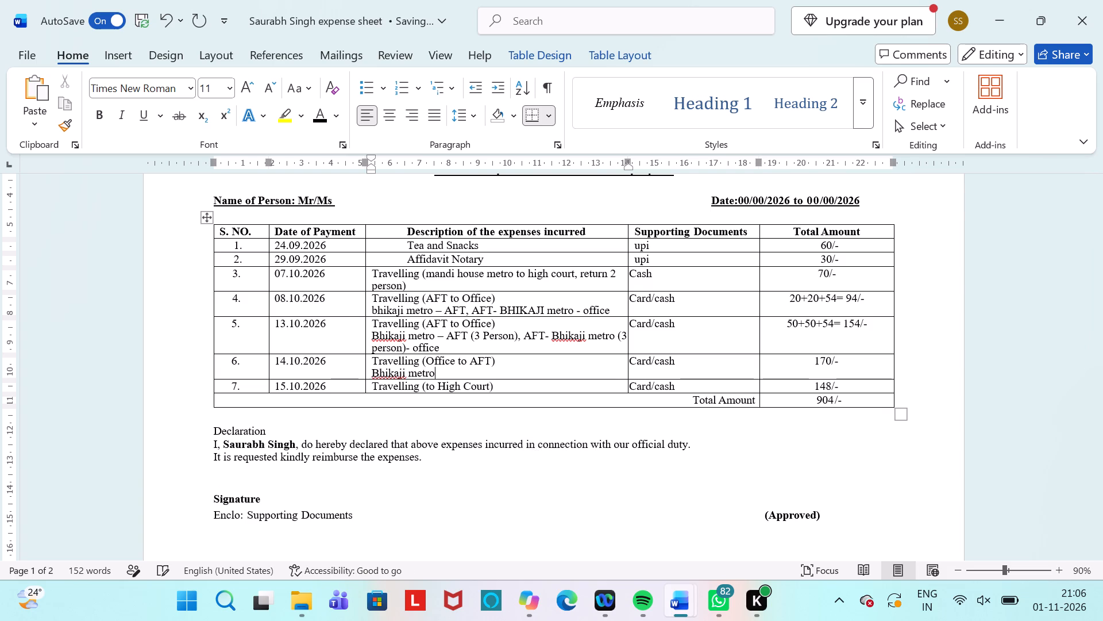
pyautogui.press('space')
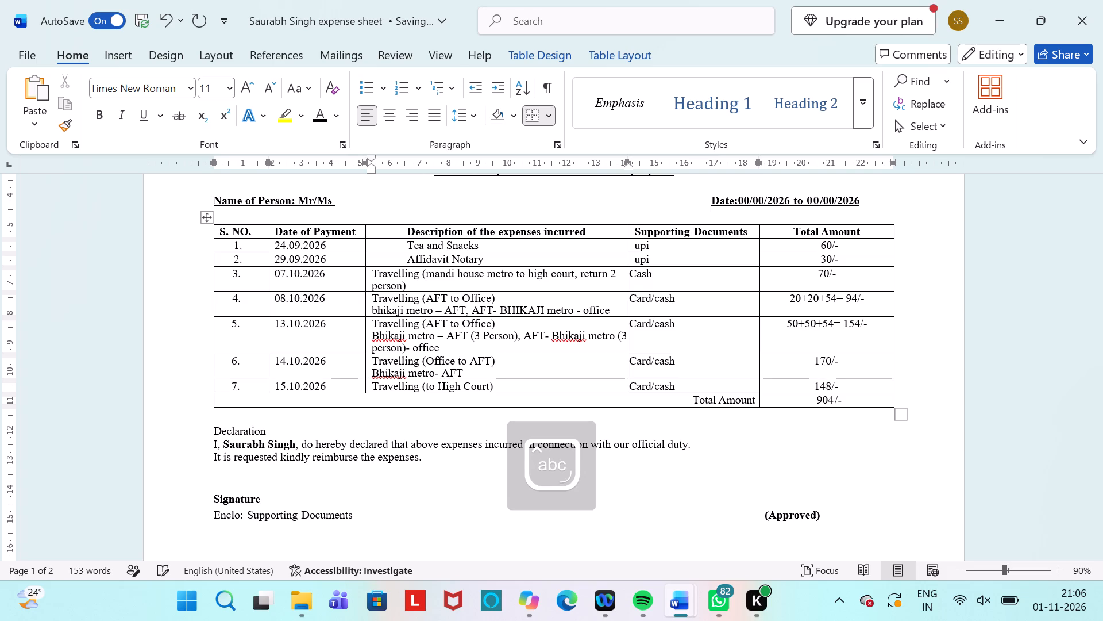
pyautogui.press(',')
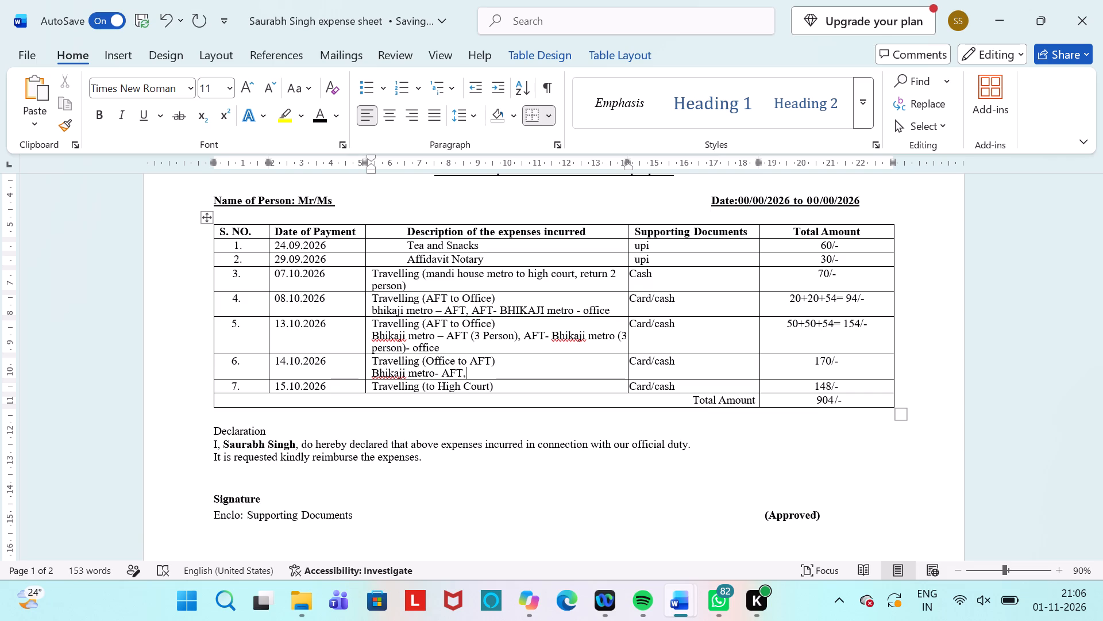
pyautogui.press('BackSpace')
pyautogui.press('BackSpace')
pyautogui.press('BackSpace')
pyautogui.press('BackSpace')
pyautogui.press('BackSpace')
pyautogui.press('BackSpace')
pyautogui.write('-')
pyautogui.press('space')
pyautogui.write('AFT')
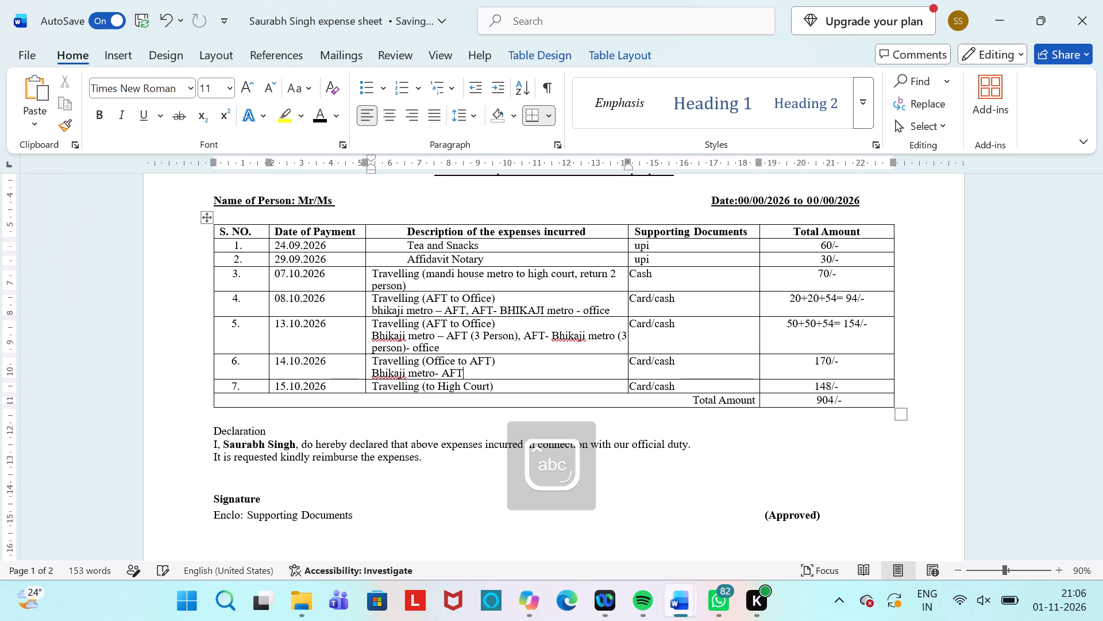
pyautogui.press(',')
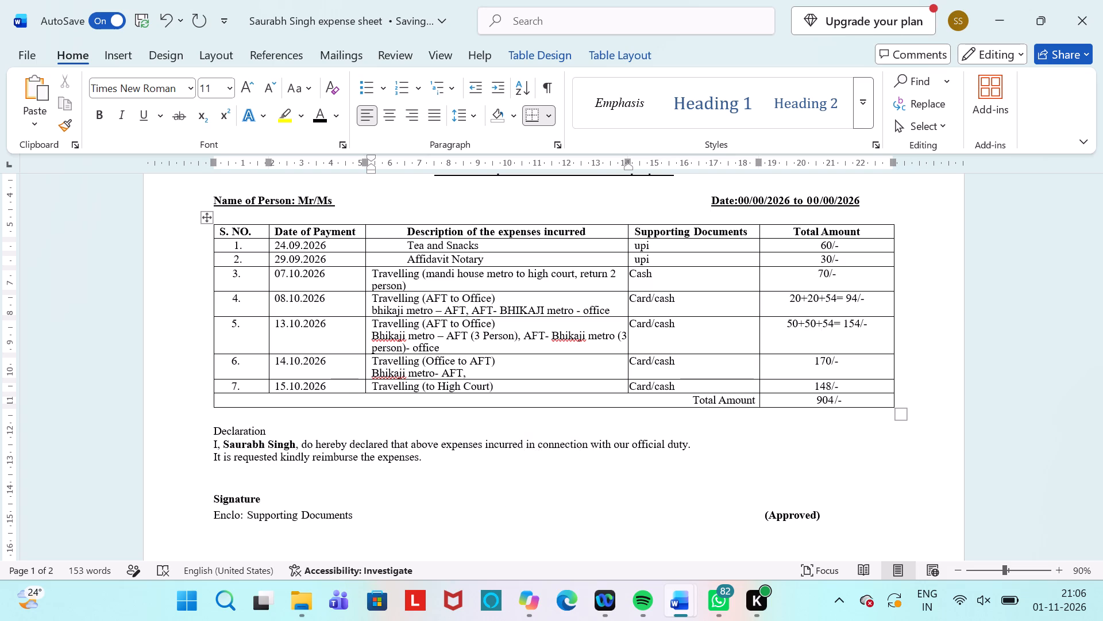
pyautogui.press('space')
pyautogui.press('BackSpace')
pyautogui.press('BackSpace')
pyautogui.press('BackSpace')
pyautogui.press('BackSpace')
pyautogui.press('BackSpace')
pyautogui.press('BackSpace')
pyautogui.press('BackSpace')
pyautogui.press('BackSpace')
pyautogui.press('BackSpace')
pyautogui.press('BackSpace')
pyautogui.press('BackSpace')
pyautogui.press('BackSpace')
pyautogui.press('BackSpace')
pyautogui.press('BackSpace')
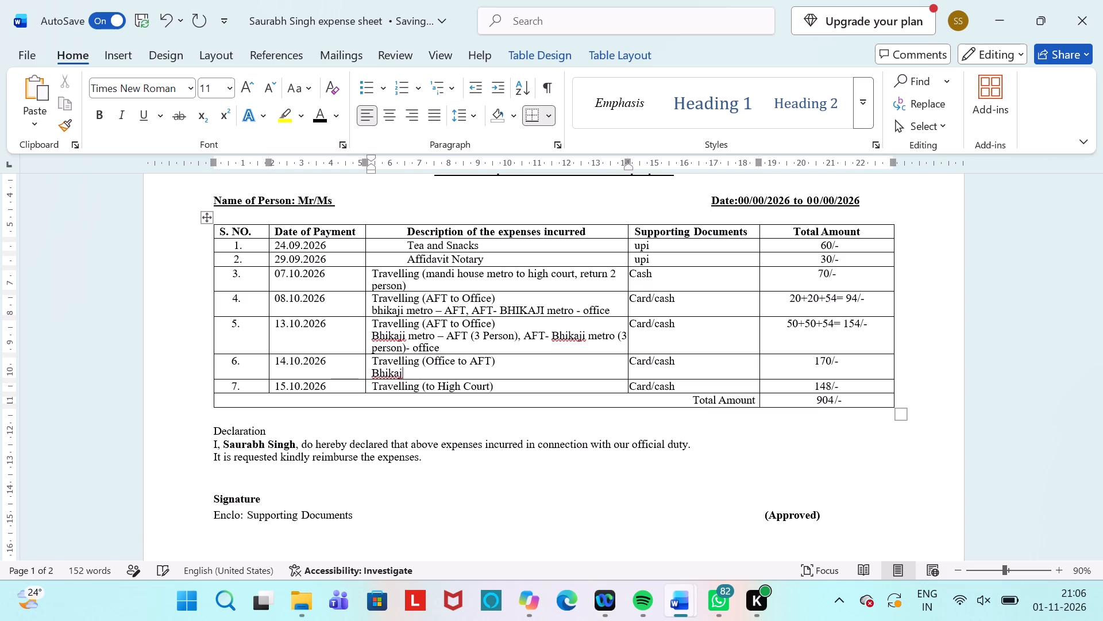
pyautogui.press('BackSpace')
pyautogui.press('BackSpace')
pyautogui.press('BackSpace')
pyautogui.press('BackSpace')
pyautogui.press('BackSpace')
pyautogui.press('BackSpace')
# Enter the route "kaushambi metro- Bhikaji metro- AFT" on the second line of the row 6 description.
pyautogui.write('kaushambi')
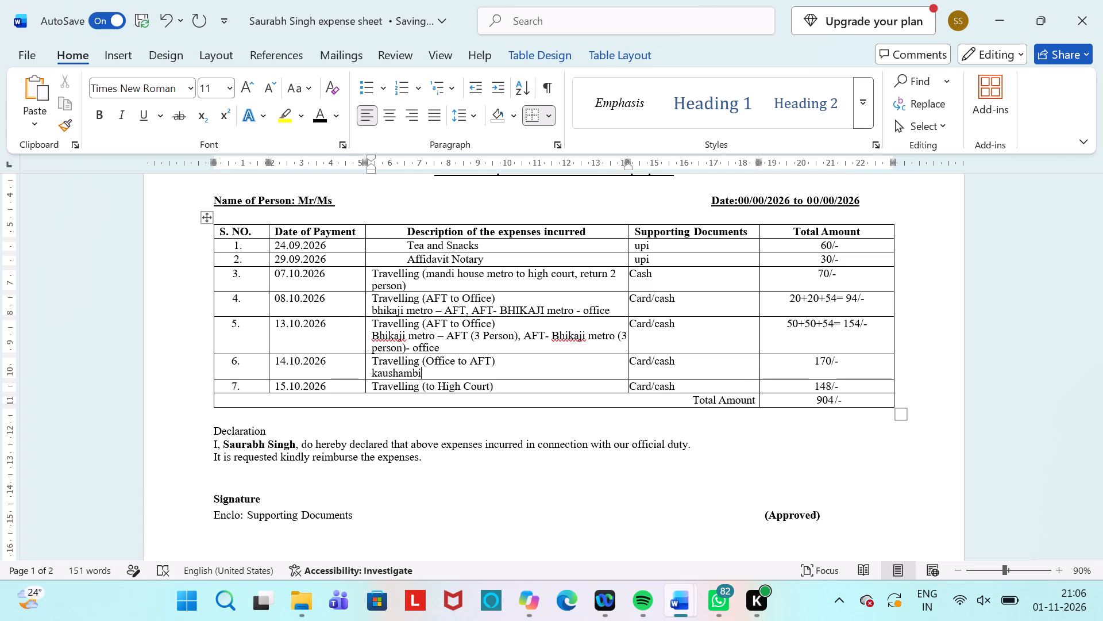
pyautogui.press('space')
pyautogui.write('metro')
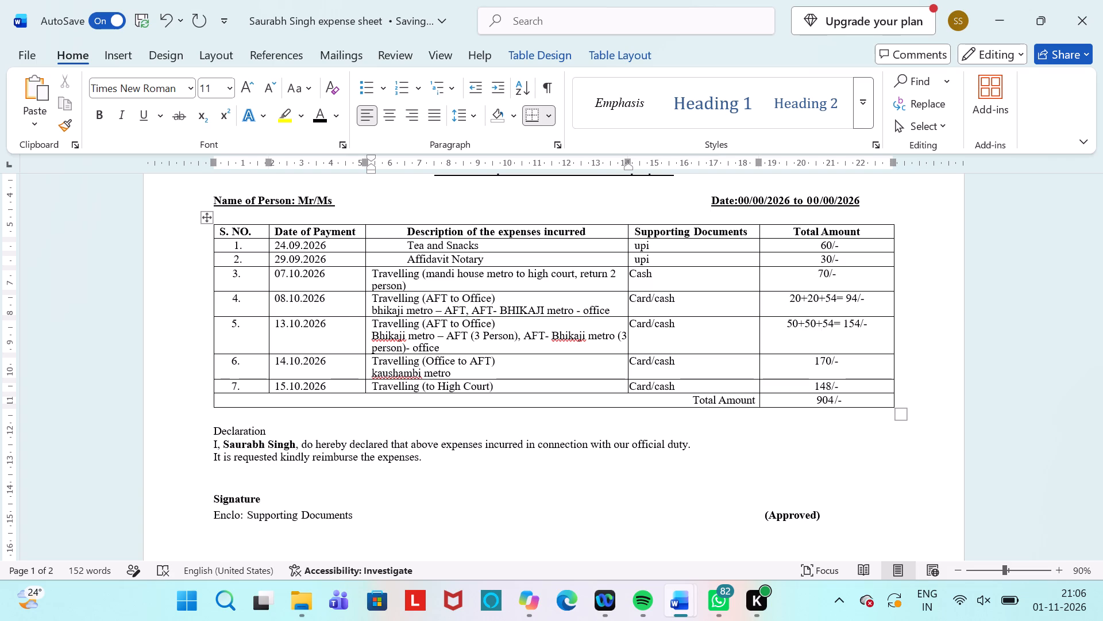
pyautogui.press('-')
pyautogui.press('space')
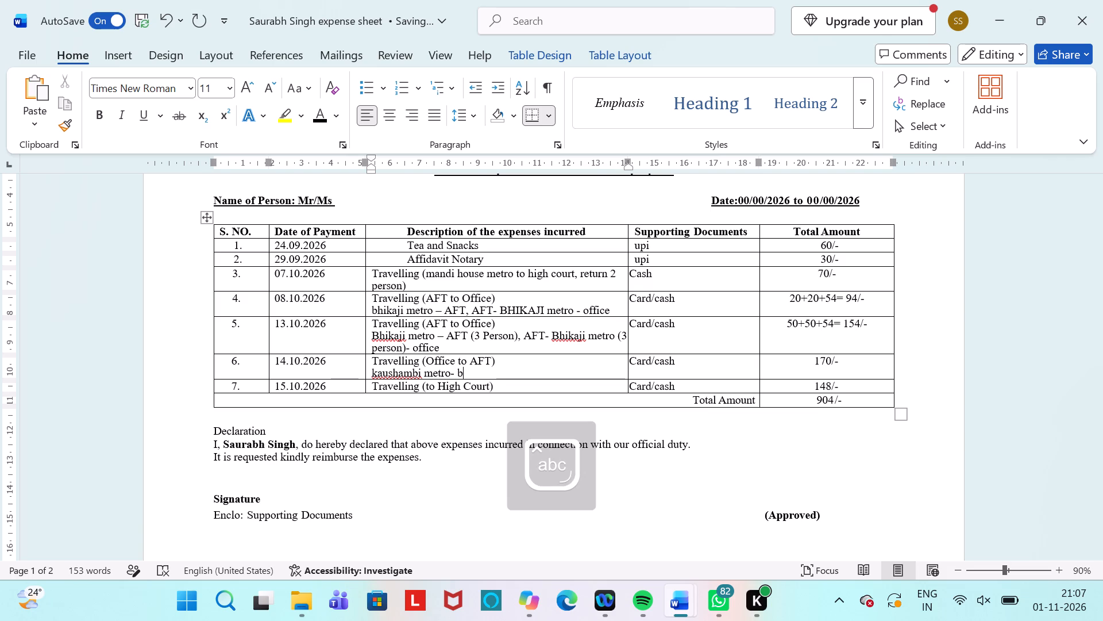
pyautogui.press('BackSpace')
pyautogui.write('hikaji')
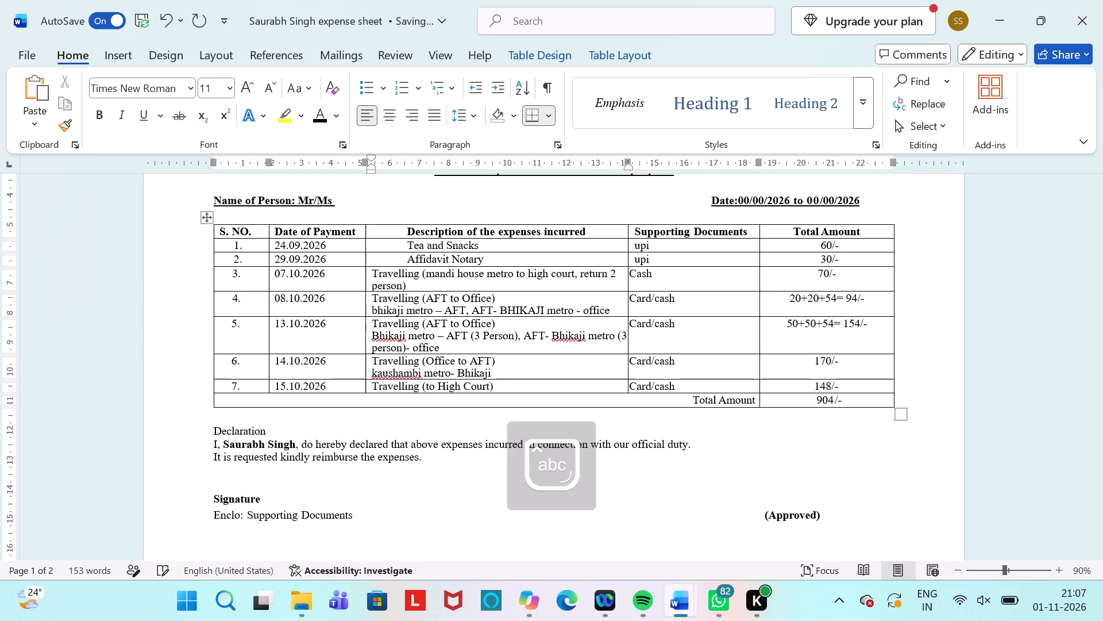
pyautogui.press('space')
pyautogui.write('meto')
pyautogui.press('BackSpace')
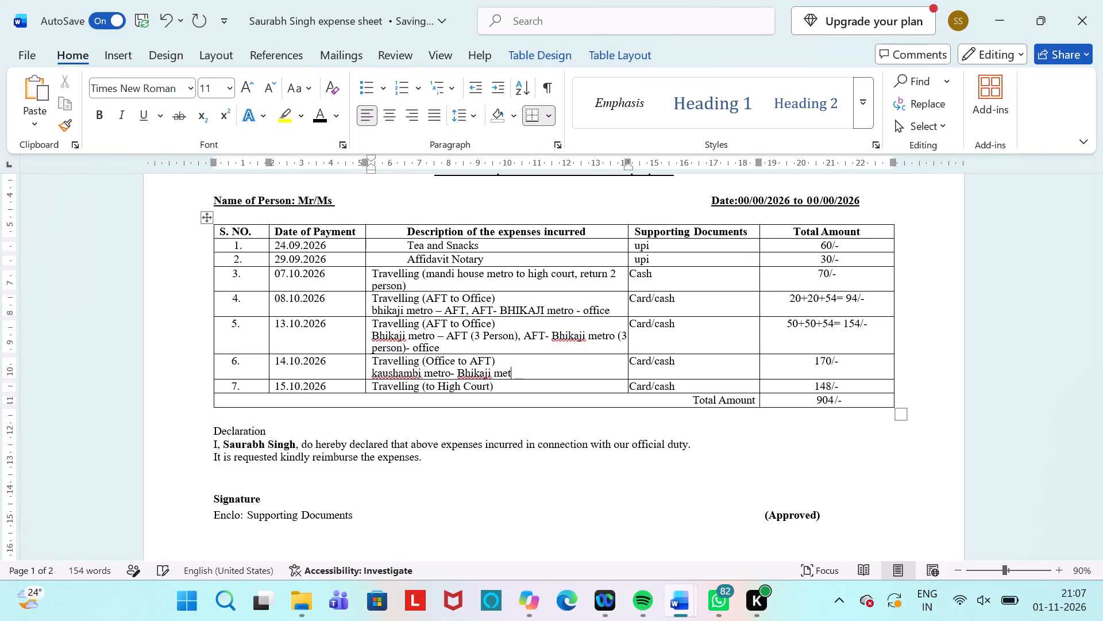
pyautogui.write('ro')
pyautogui.write('-')
pyautogui.press('space')
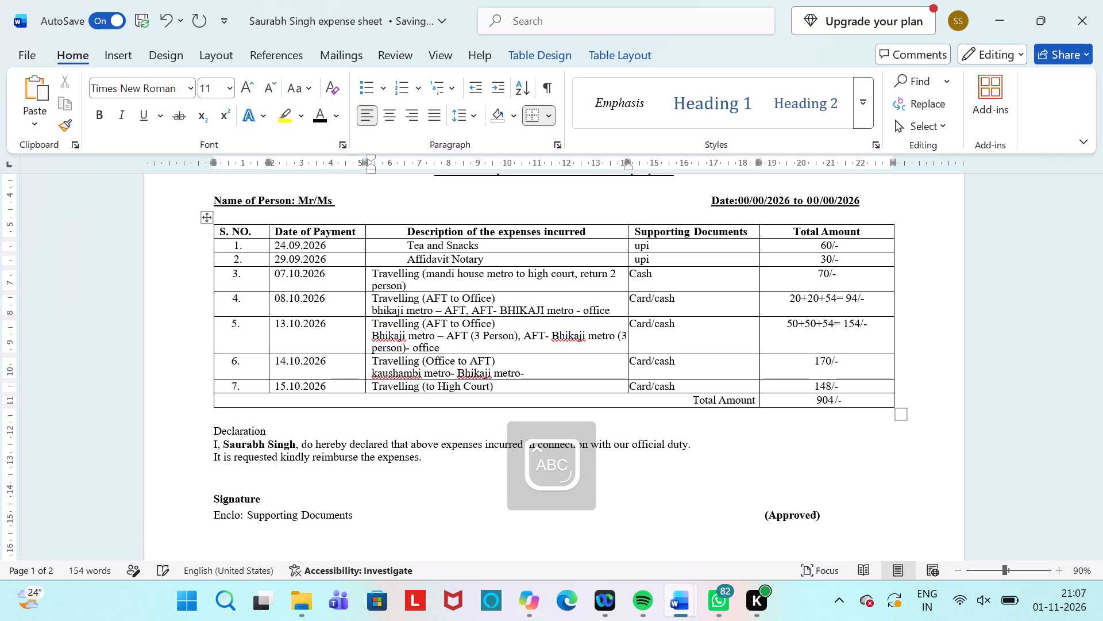
pyautogui.write('AFT')
# Insert a space between "Bhikaji metro" and the dash before "AFT" in the row 6 route.
pyautogui.click(517, 375)
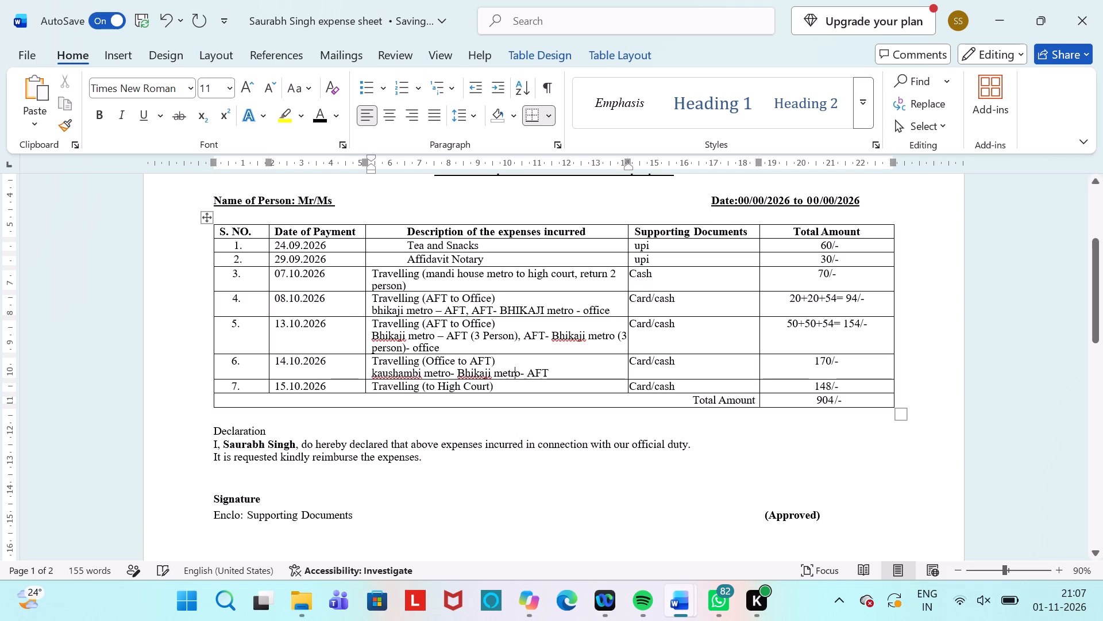
pyautogui.press('Right')
pyautogui.press('space')
# Append the return leg ", AFT- Bhikaji metro ( 2 person)" to the end of the row 6 route.
pyautogui.click(561, 369)
pyautogui.press(',')
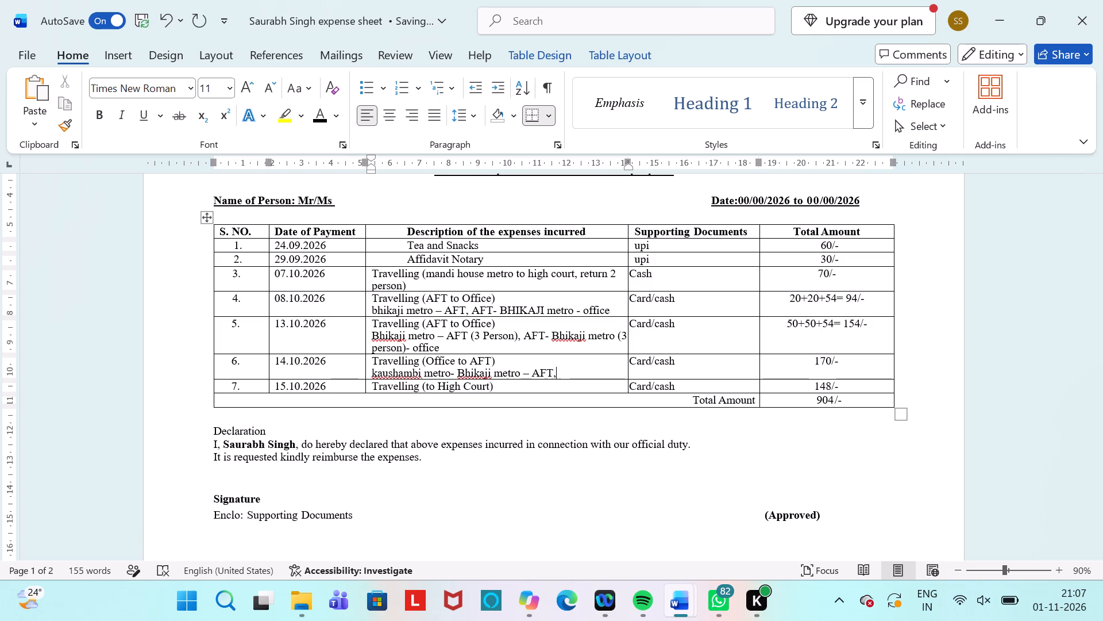
pyautogui.press('space')
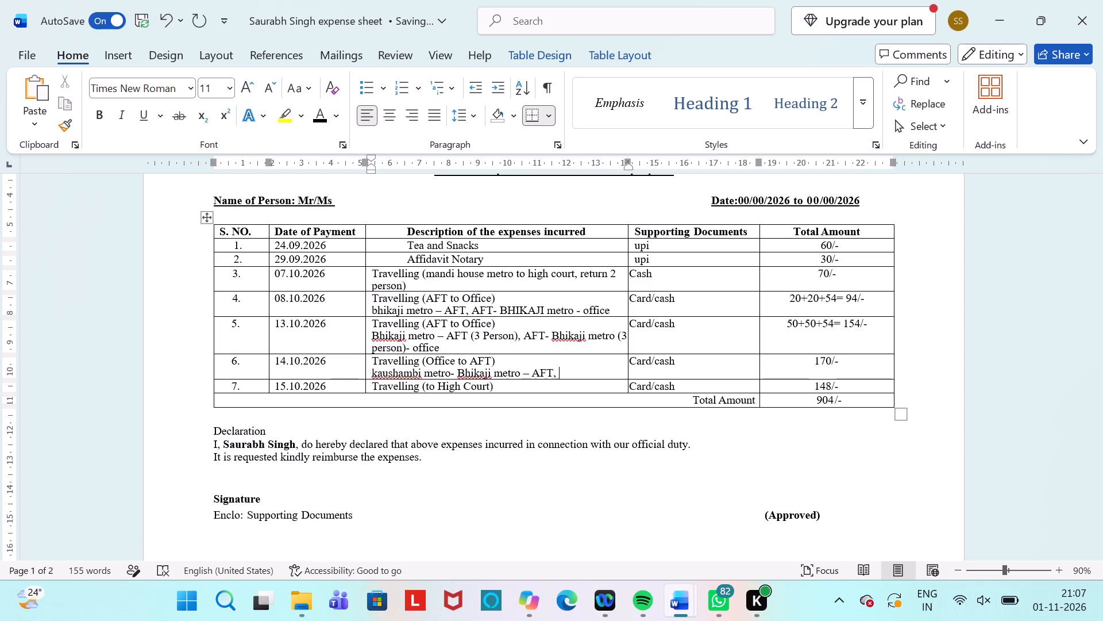
pyautogui.write('AFT')
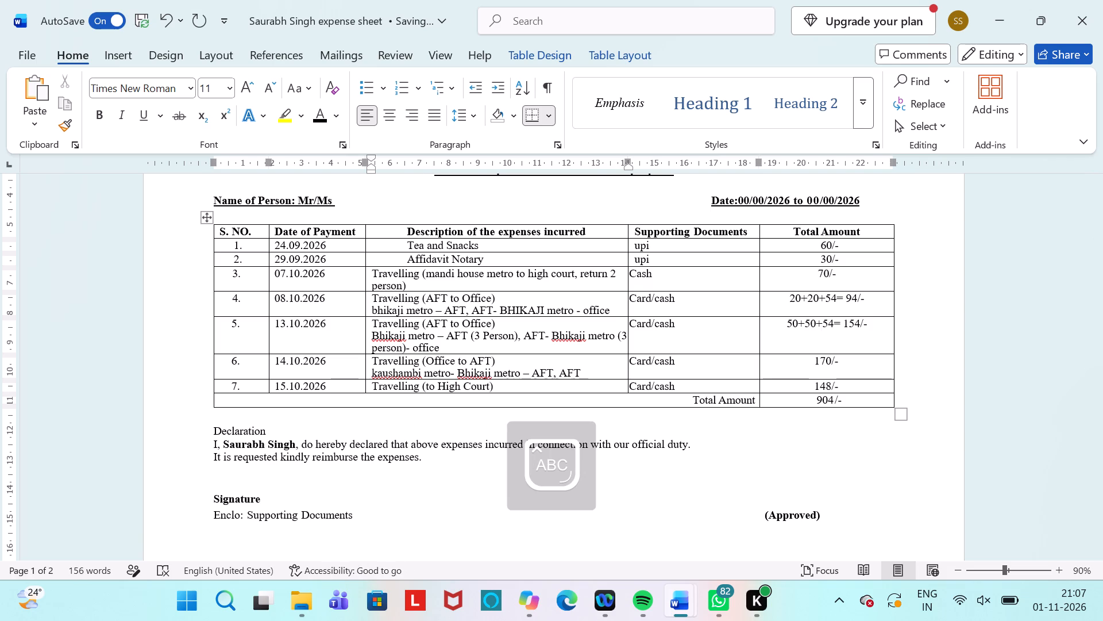
pyautogui.write('-')
pyautogui.press('space')
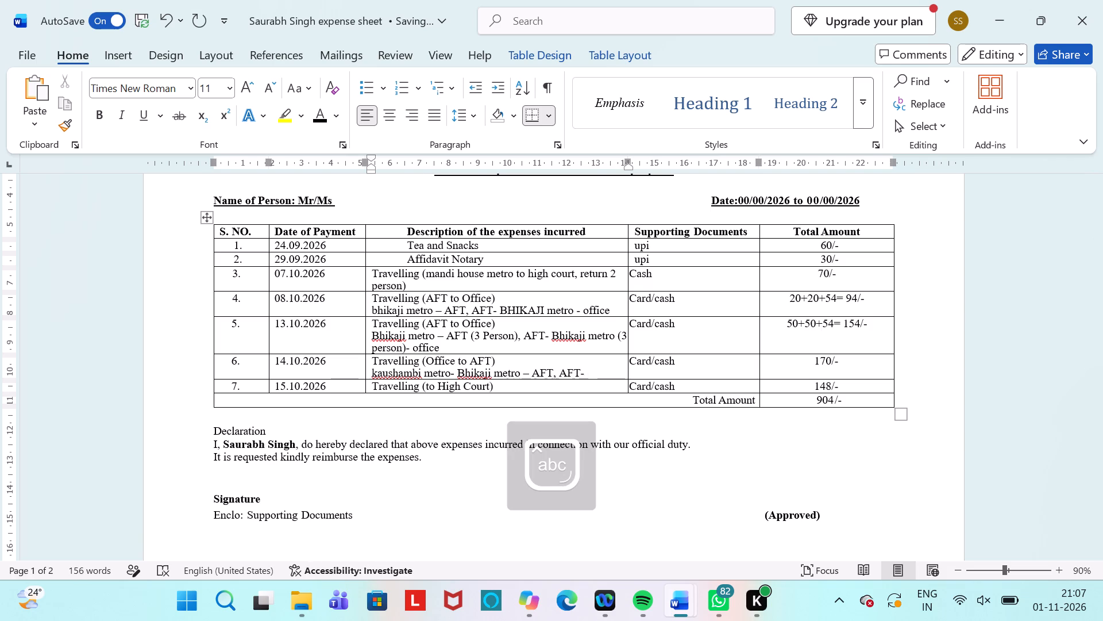
pyautogui.press('b')
pyautogui.press('BackSpace')
pyautogui.write('hikaji metro')
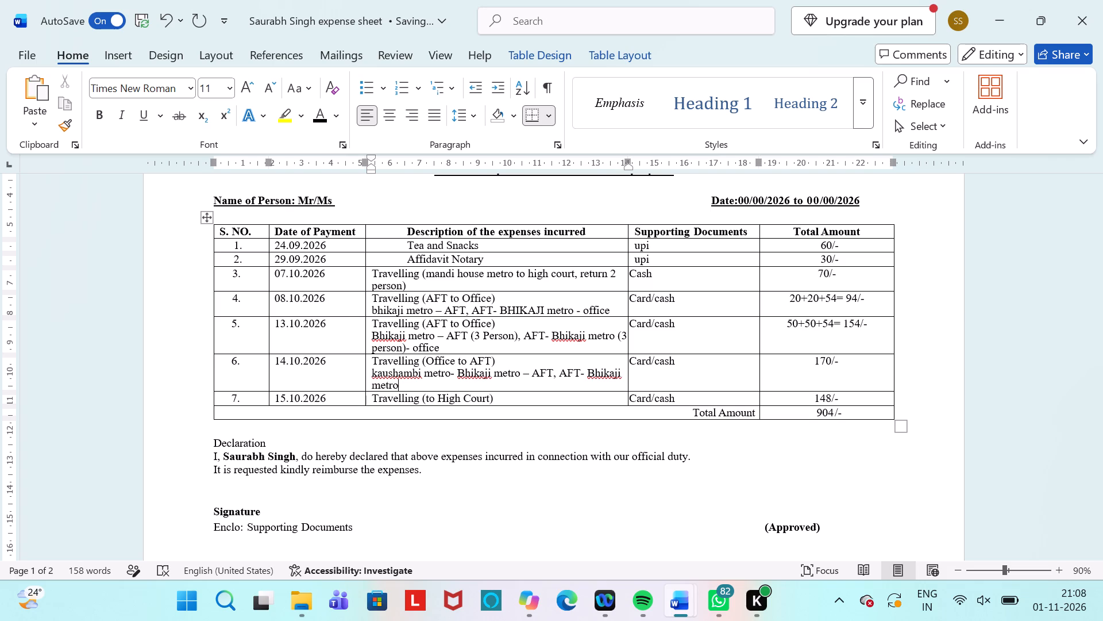
pyautogui.press('space')
pyautogui.write('( 2 pw')
pyautogui.press('BackSpace')
pyautogui.write('erson')
pyautogui.hotkey('shift', ')')
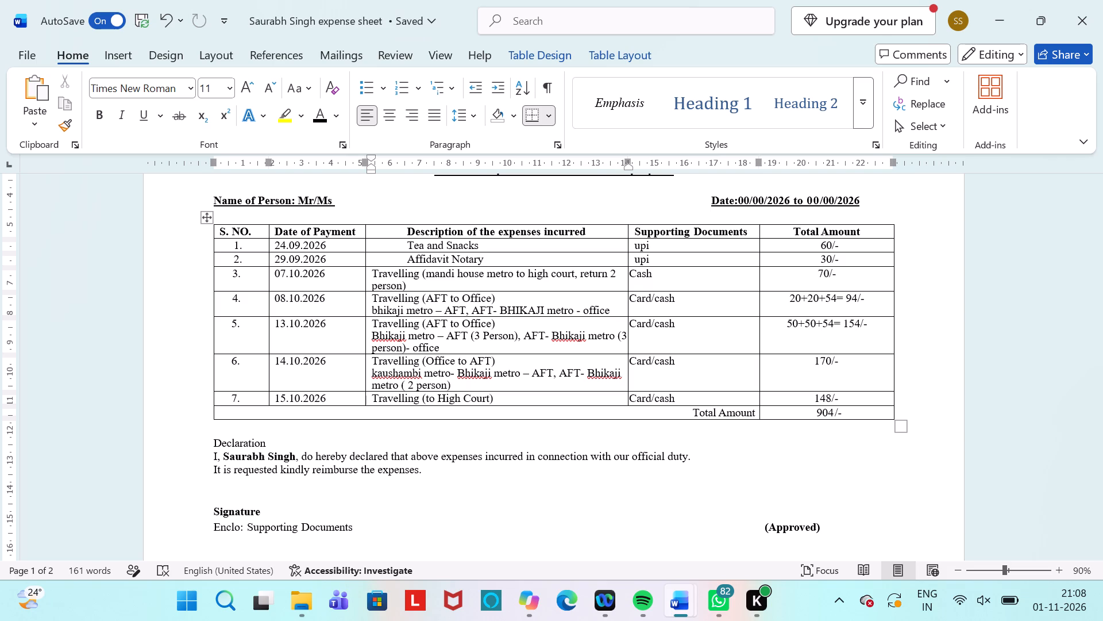
# Append ", - office" after "( 2 person)" at the end of the row 6 route.
pyautogui.press(',')
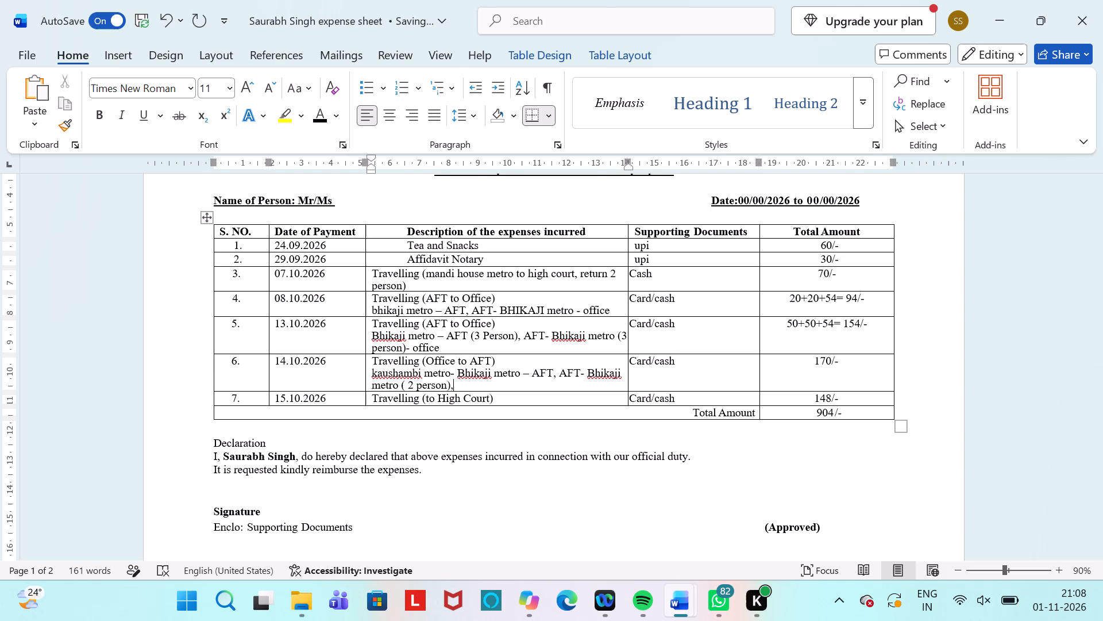
pyautogui.press('space')
pyautogui.write('-')
pyautogui.press('space')
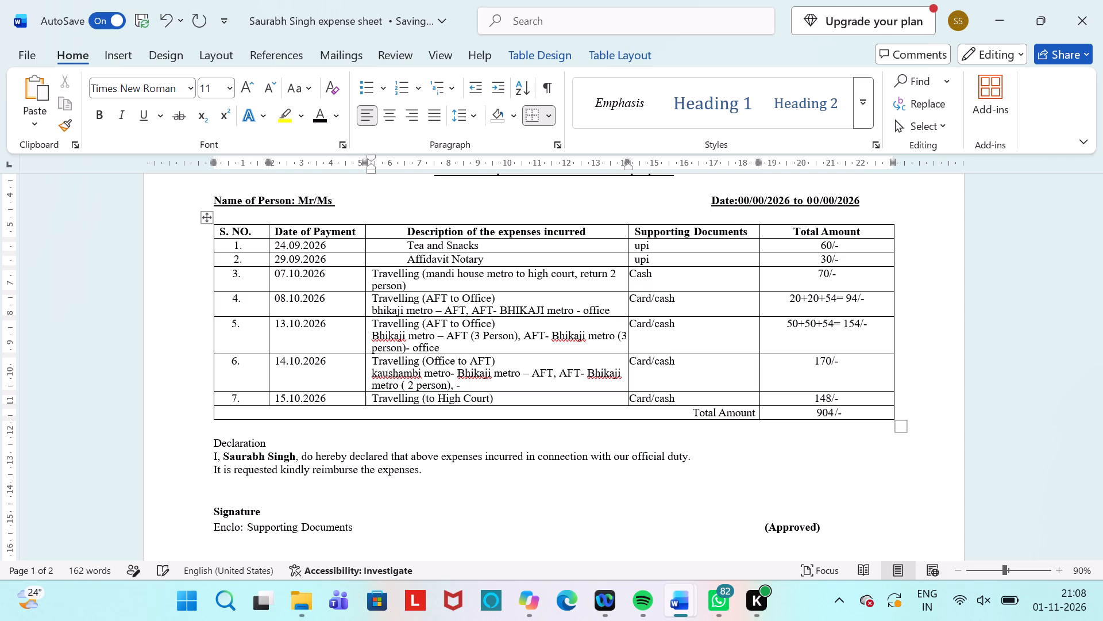
pyautogui.write('office')
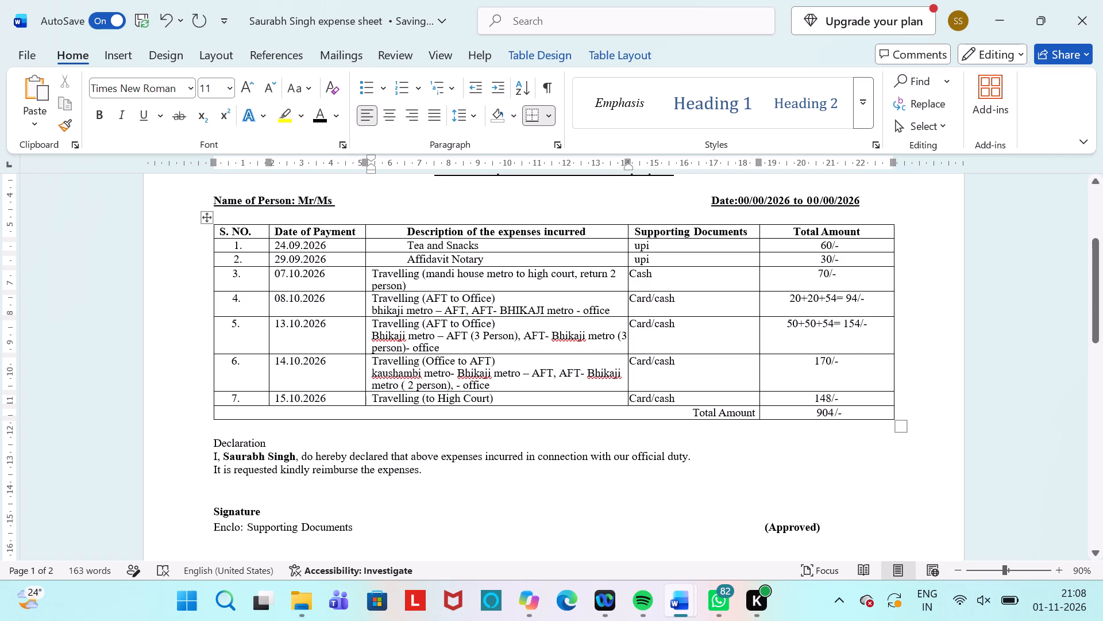
# Replace the row 6 total amount with the breakdown "54+ 20+50+ 54= ", keeping the trailing "/-".
pyautogui.click(829, 359)
pyautogui.press('BackSpace')
pyautogui.press('BackSpace')
pyautogui.press('BackSpace')
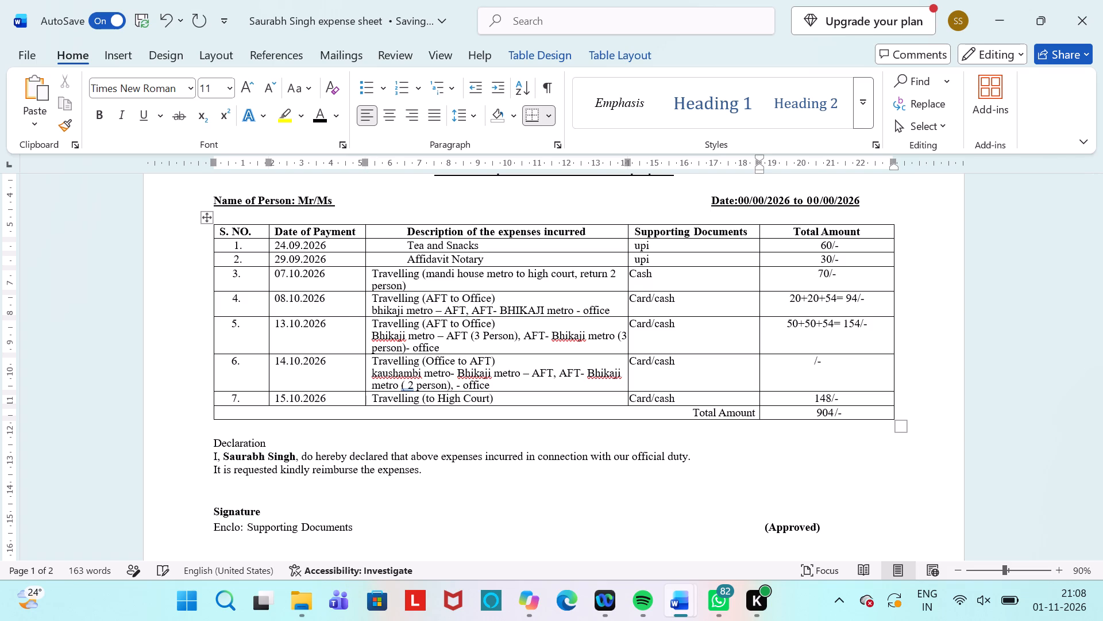
pyautogui.write('54')
pyautogui.hotkey('shift', '+')
pyautogui.press('space')
pyautogui.hotkey('shift', '@')
pyautogui.press('BackSpace')
pyautogui.write('20=')
pyautogui.press('BackSpace')
pyautogui.press('=')
pyautogui.press('BackSpace')
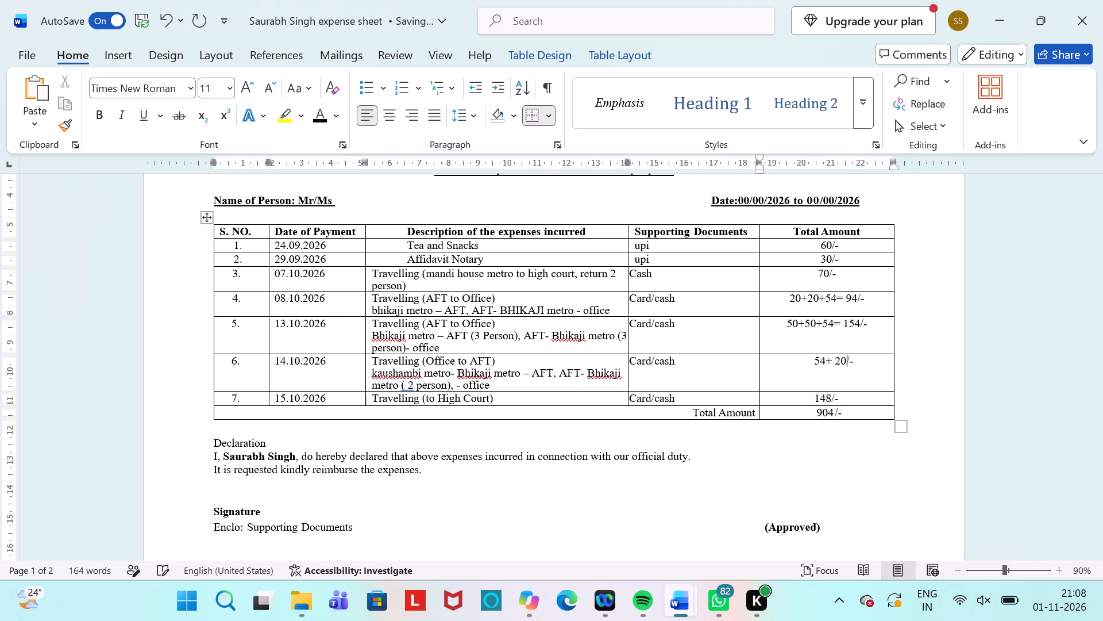
pyautogui.hotkey('shift', '+')
pyautogui.write('50')
pyautogui.press('=')
pyautogui.press('BackSpace')
pyautogui.hotkey('shift', '+')
pyautogui.press('space')
pyautogui.write('54')
pyautogui.write('=')
pyautogui.press('space')
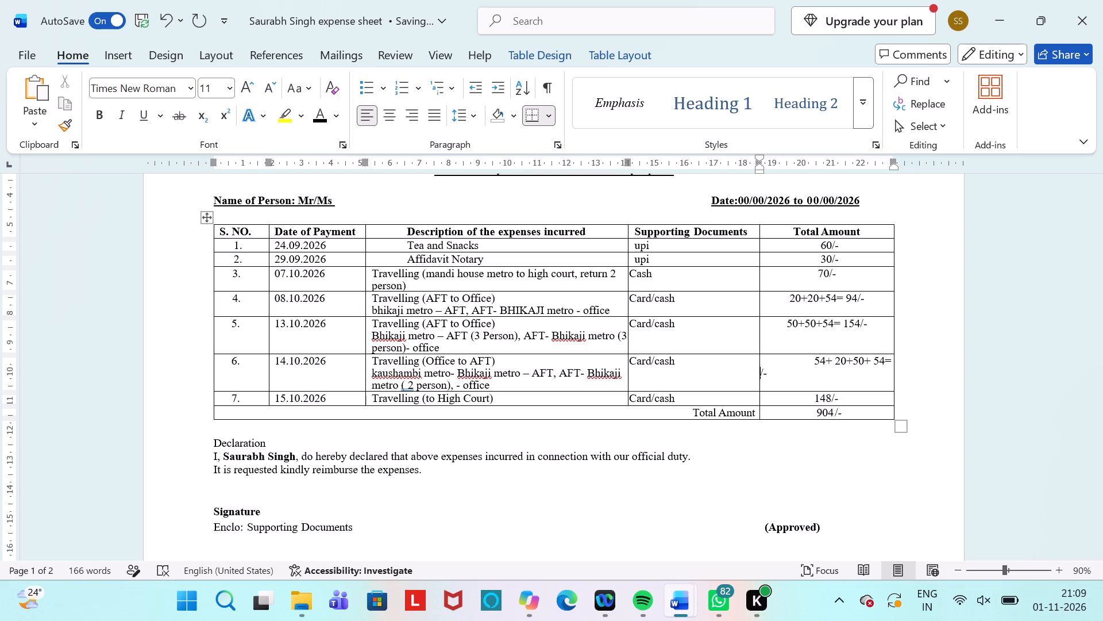
pyautogui.press('BackSpace')
pyautogui.press('space')
# Delete several leading spaces before the row 6 amount breakdown to fit it on one line.
pyautogui.press('Up')
pyautogui.press('Right')
pyautogui.press('Right')
pyautogui.press('Right')
pyautogui.press('Right')
pyautogui.press('Right')
pyautogui.press('Right')
pyautogui.press('Right')
pyautogui.press('Right')
pyautogui.press('Right')
pyautogui.press('Right')
pyautogui.press('Right')
pyautogui.press('Right')
pyautogui.press('Right')
pyautogui.press('Right')
pyautogui.press('Right')
pyautogui.press('Right')
pyautogui.press('Right')
pyautogui.press('BackSpace')
pyautogui.press('BackSpace')
pyautogui.press('BackSpace')
pyautogui.press('BackSpace')
pyautogui.press('BackSpace')
pyautogui.press('BackSpace')
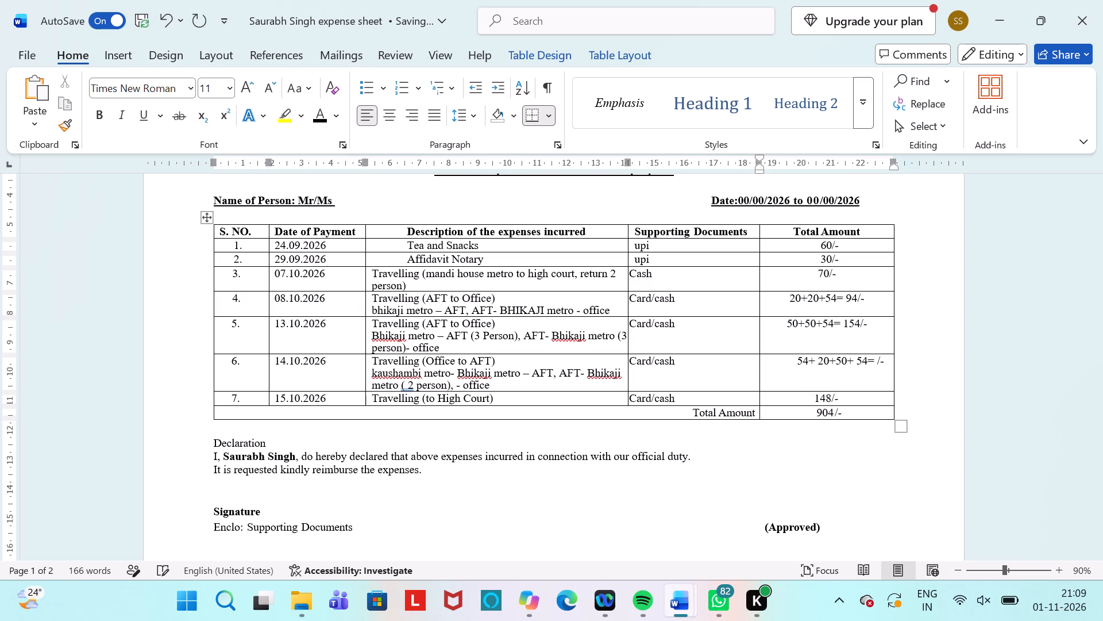
pyautogui.press('BackSpace')
pyautogui.press('BackSpace')
pyautogui.press('BackSpace')
# Insert a space between the last "54" and the equals sign in the row 6 amount breakdown.
pyautogui.press('Right')
pyautogui.press('Right')
pyautogui.press('Right')
pyautogui.press('Right')
pyautogui.press('Right')
pyautogui.press('Right')
pyautogui.press('Right')
pyautogui.press('Right')
pyautogui.press('Right')
pyautogui.press('Right')
pyautogui.press('Right')
pyautogui.press('Right')
pyautogui.press('Right')
pyautogui.press('Right')
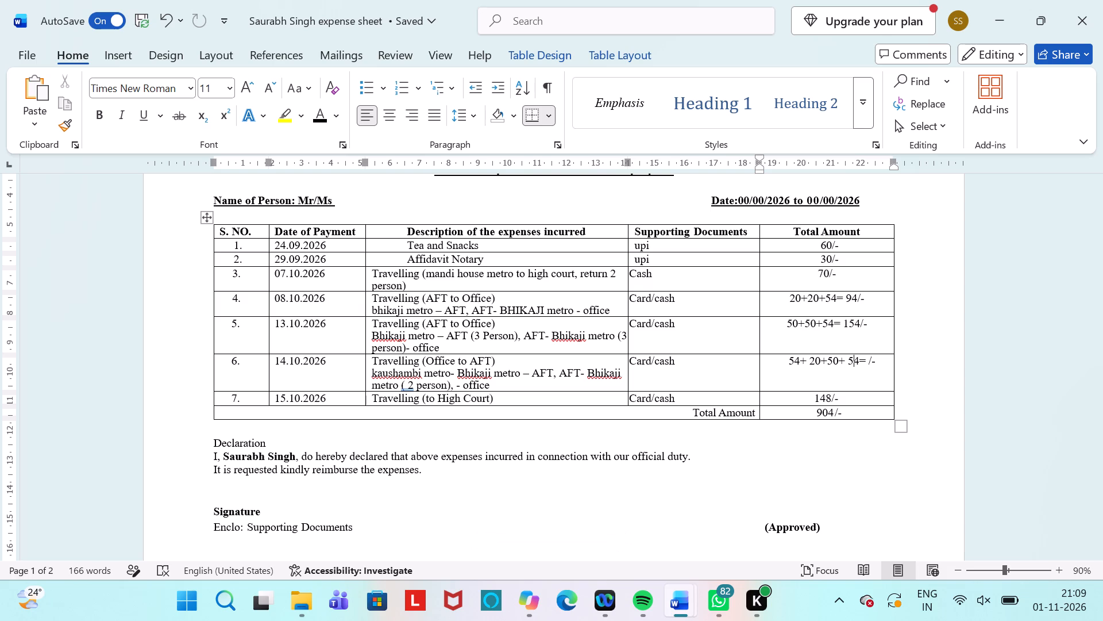
pyautogui.press('Right')
pyautogui.press('space')
# Place the text cursor directly after the equals sign in the row 6 amount.
pyautogui.press('Right')
pyautogui.press('Right')
pyautogui.press('Left')
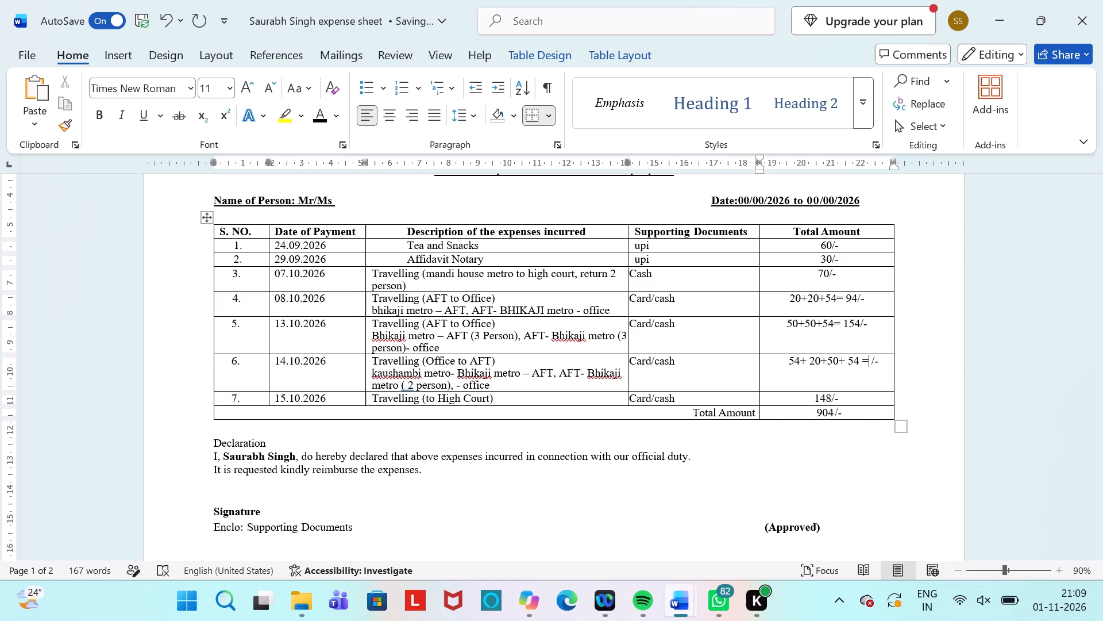
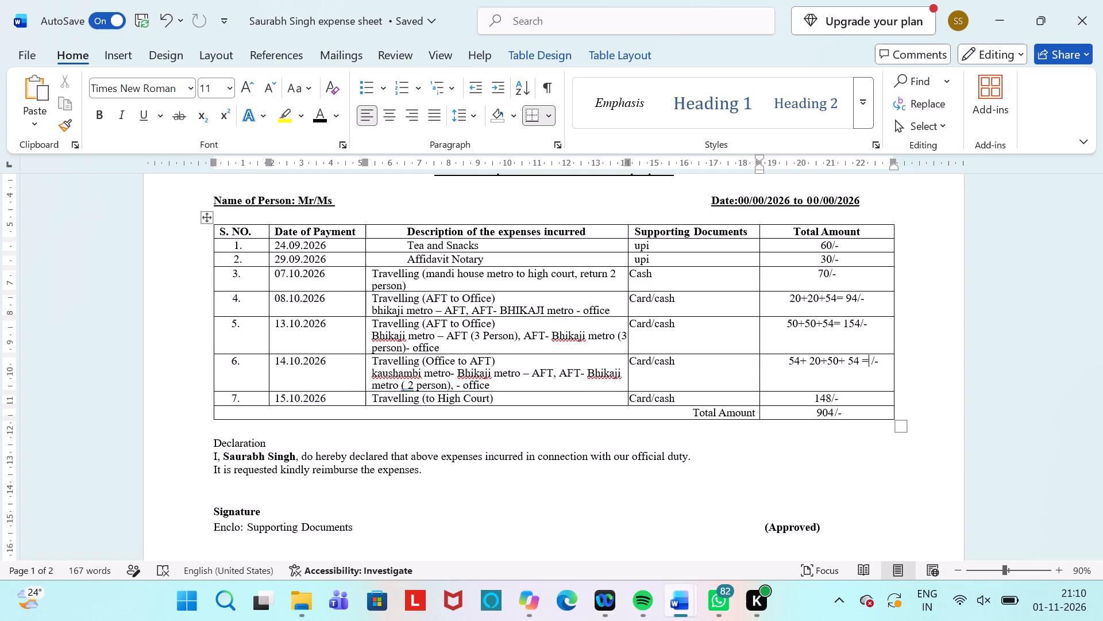
# Enter the total 178 after the equals sign in the row 6 amount, preceded by a space.
pyautogui.press('space')
pyautogui.write('178')
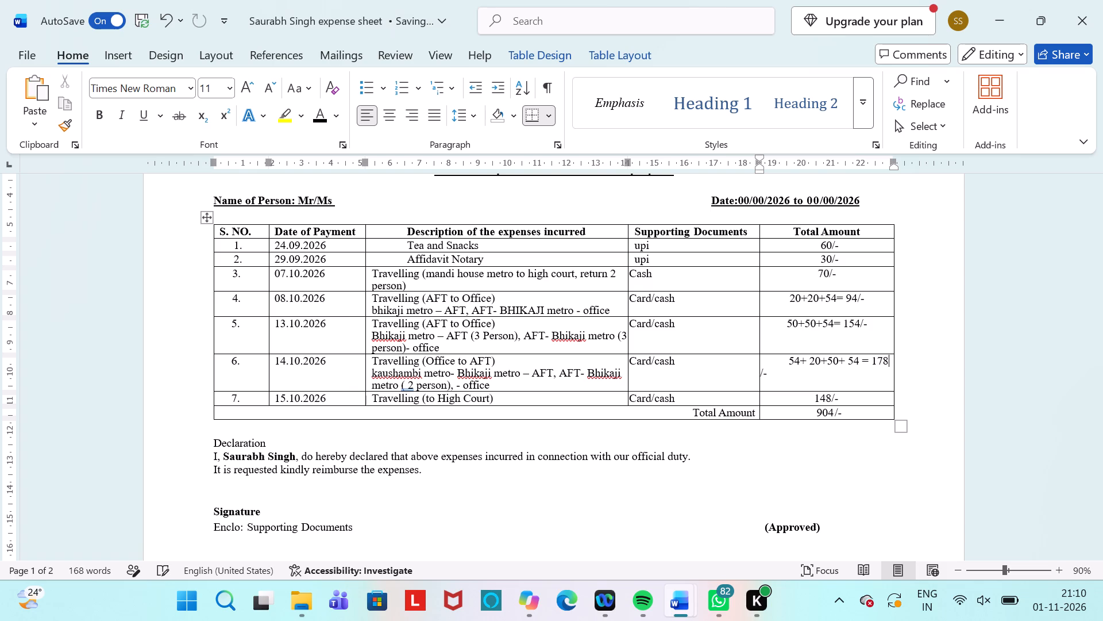
# Delete two leading spaces before the row 6 amount breakdown so the whole amount including "/-" fits on one line.
pyautogui.press('Up')
pyautogui.press('Down')
pyautogui.press('Left')
pyautogui.press('Left')
pyautogui.press('Left')
pyautogui.press('Left')
pyautogui.press('Left')
pyautogui.press('Left')
pyautogui.press('Left')
pyautogui.press('Left')
pyautogui.press('Left')
pyautogui.press('Left')
pyautogui.press('Left')
pyautogui.press('Left')
pyautogui.press('Left')
pyautogui.press('Left')
pyautogui.press('Left')
pyautogui.press('Left')
pyautogui.press('Left')
pyautogui.press('Left')
pyautogui.press('Left')
pyautogui.press('Left')
pyautogui.press('Right')
pyautogui.press('BackSpace')
pyautogui.press('BackSpace')
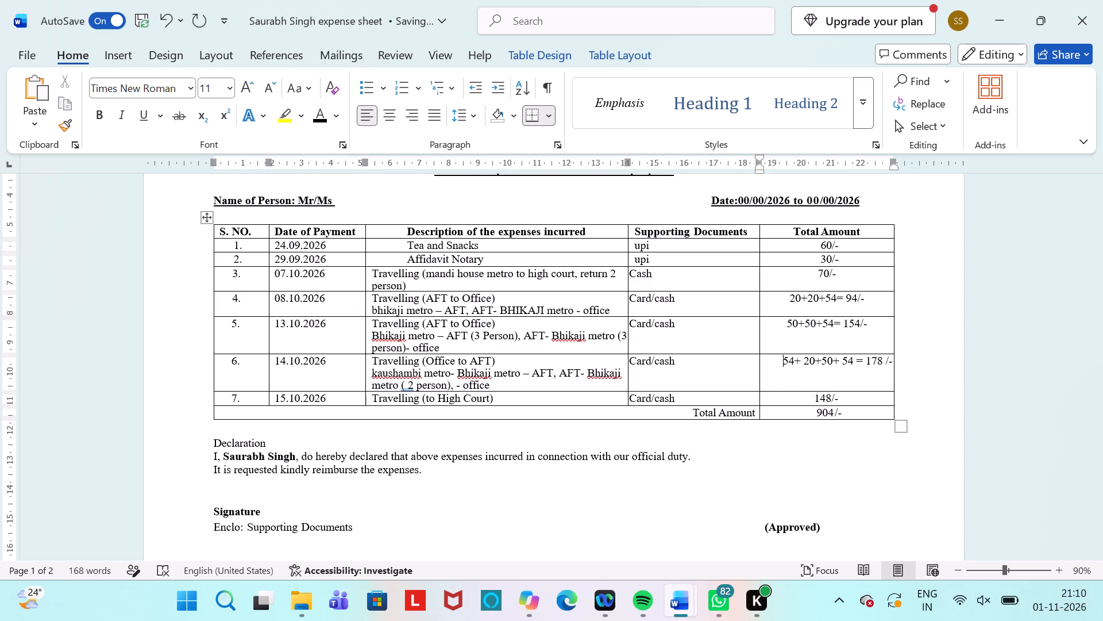
# Add the breakdown "20+50 = " in front of the row 3 total amount of 70/-.
pyautogui.click(828, 272)
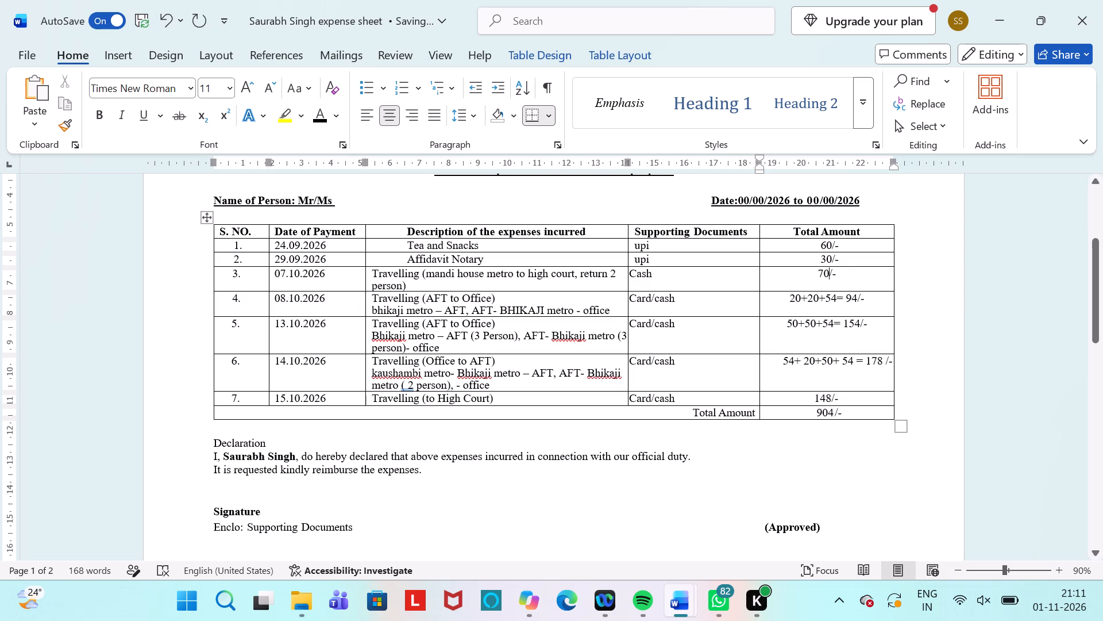
pyautogui.click(814, 272)
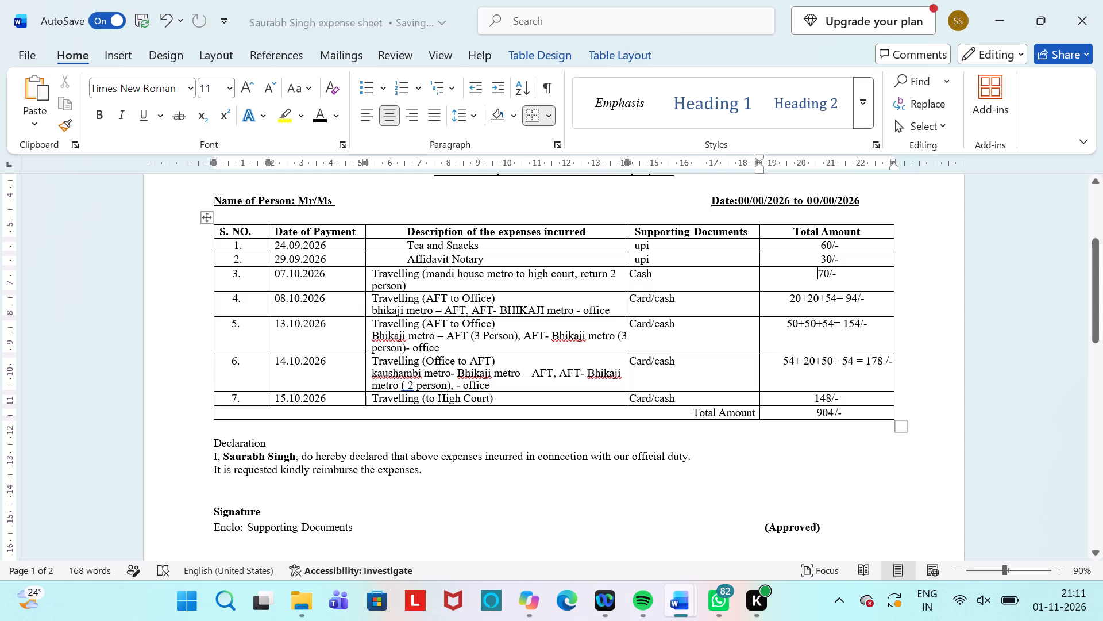
pyautogui.press('=')
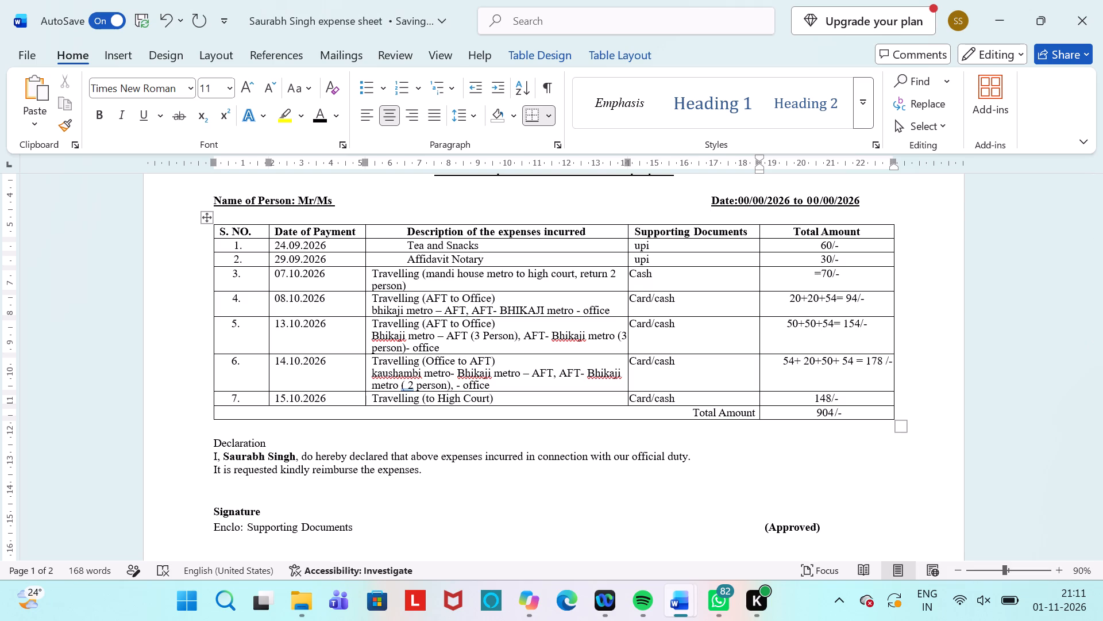
pyautogui.press('space')
pyautogui.press('Left')
pyautogui.press('Left')
pyautogui.press('Left')
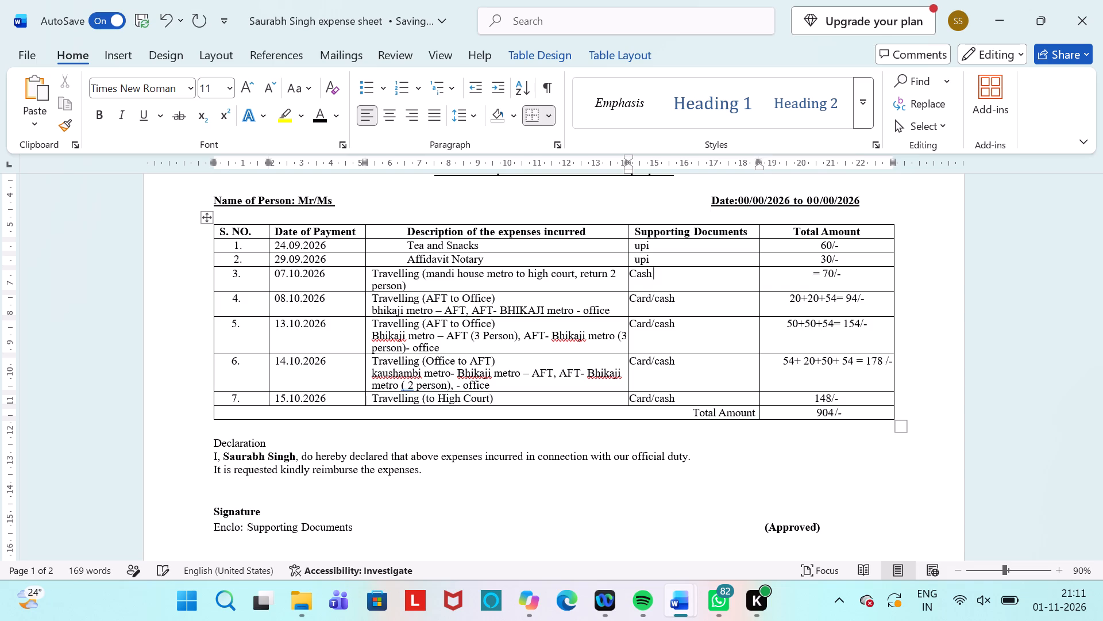
pyautogui.press('Right')
pyautogui.write('20')
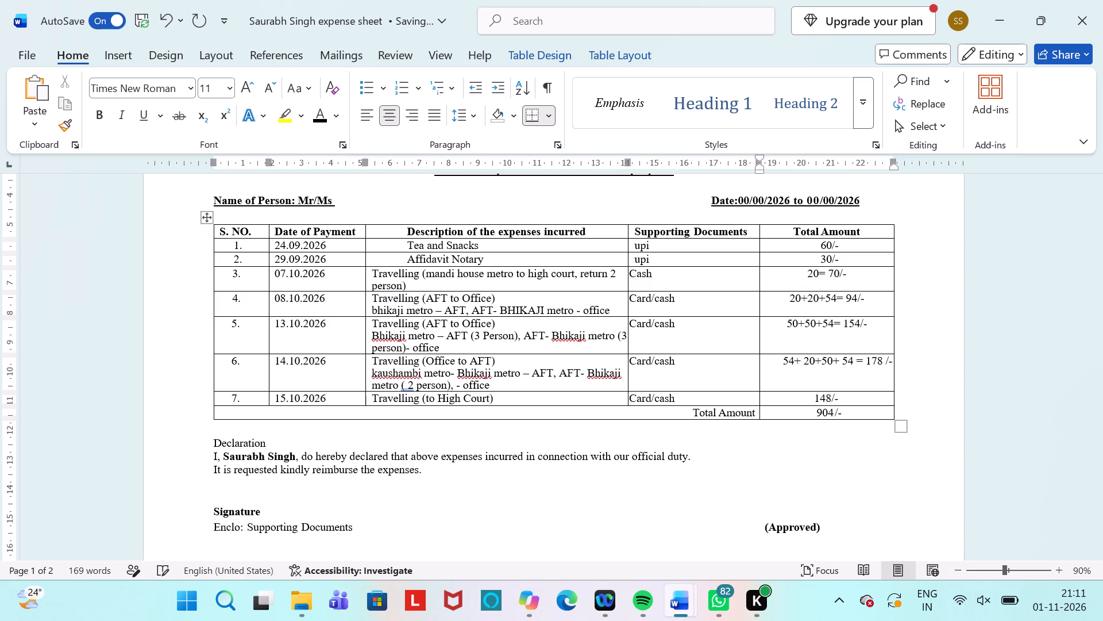
pyautogui.hotkey('shift', '+')
pyautogui.write('50')
pyautogui.press('space')
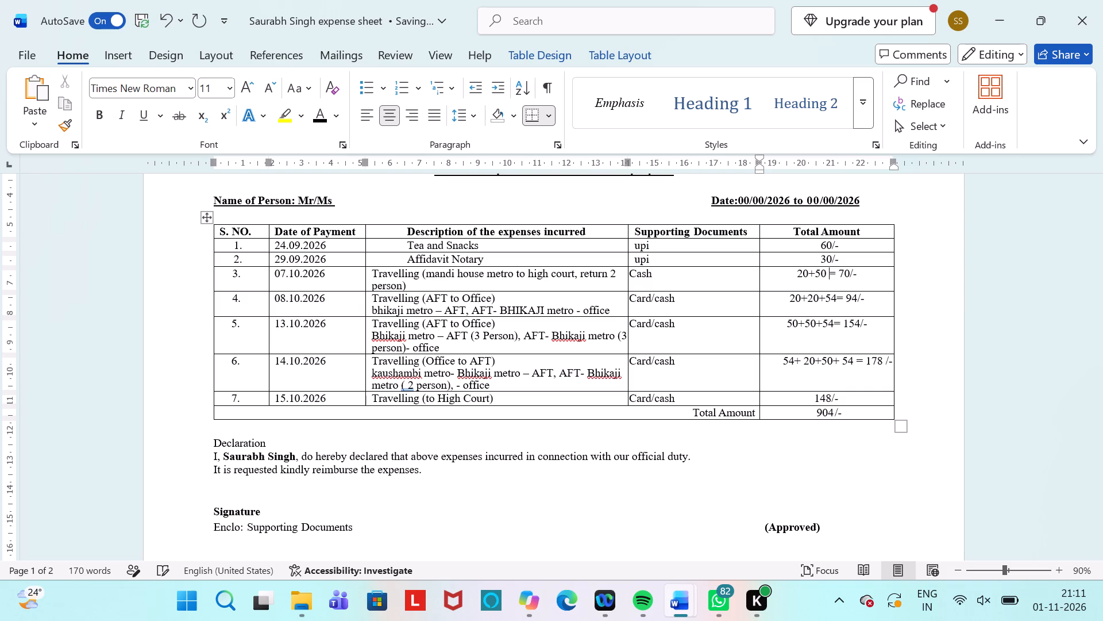
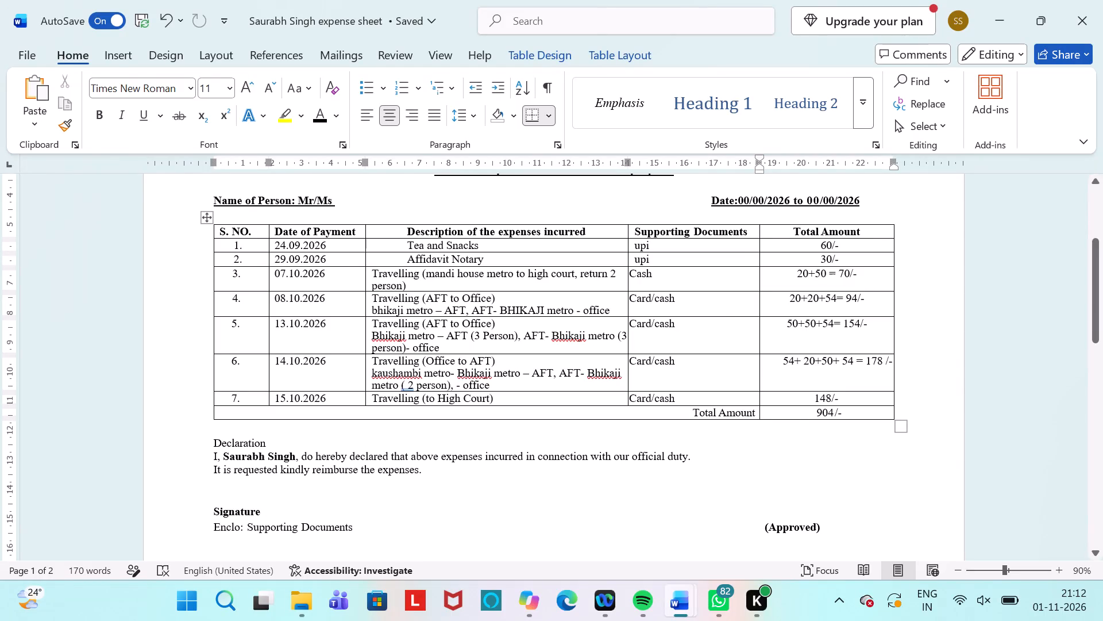
# Insert "mandi house metro " before "to High Court" inside the parentheses of the row 7 travel description.
pyautogui.click(433, 400)
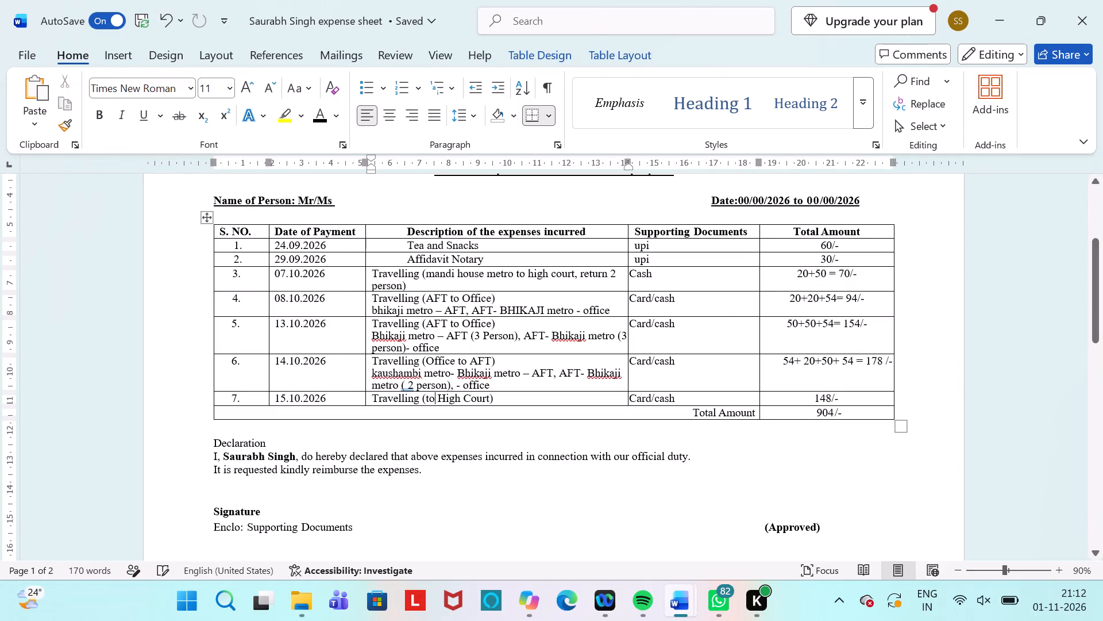
pyautogui.click(424, 398)
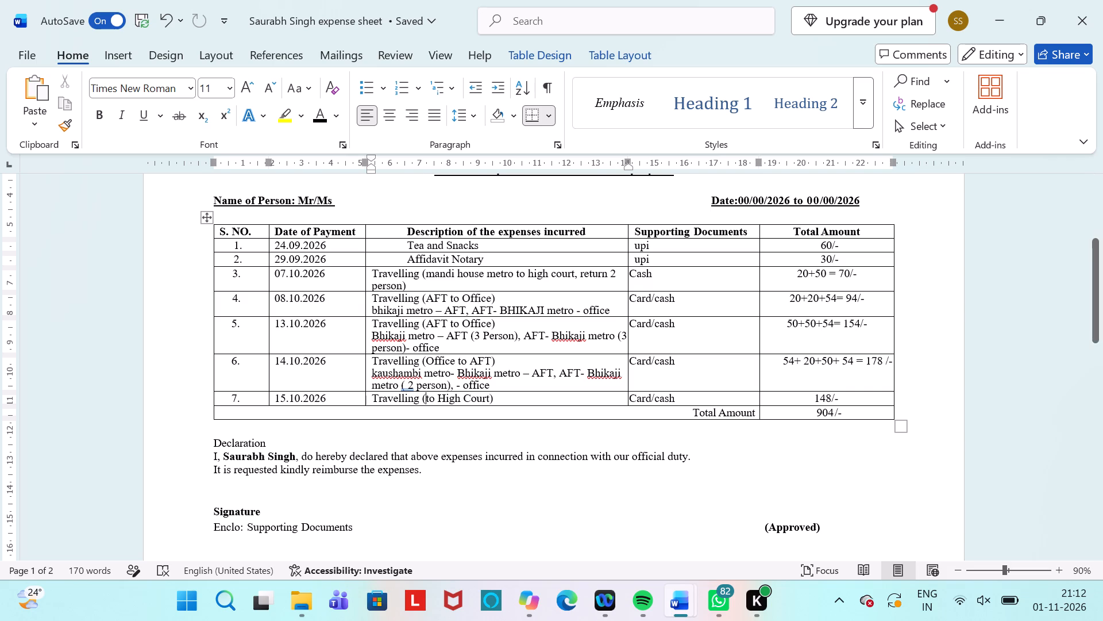
pyautogui.write('mandi')
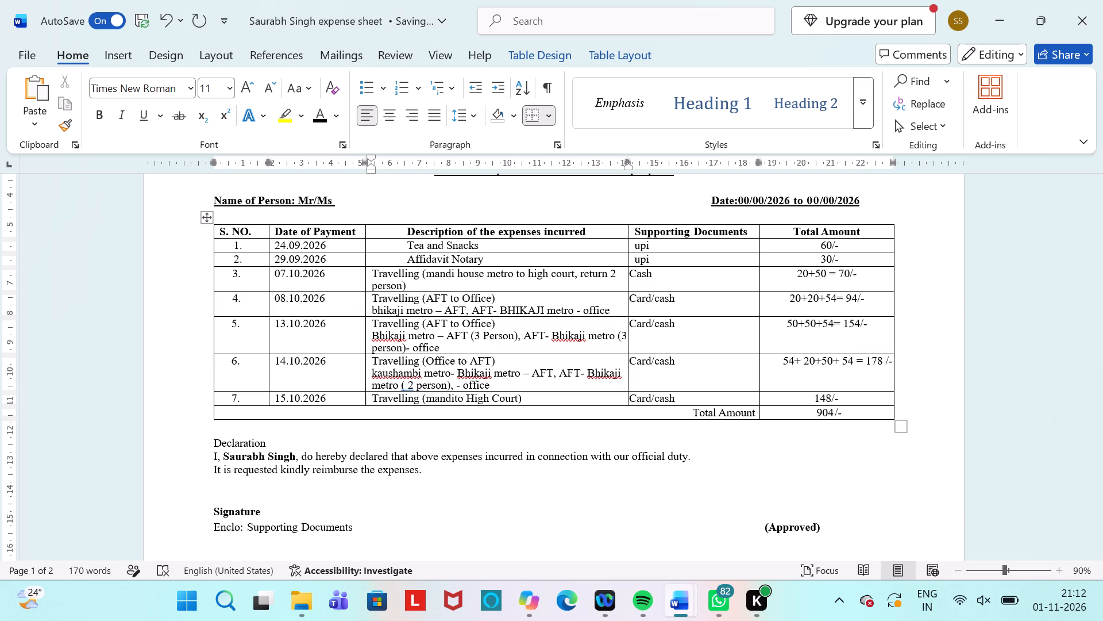
pyautogui.press('space')
pyautogui.write('house metro')
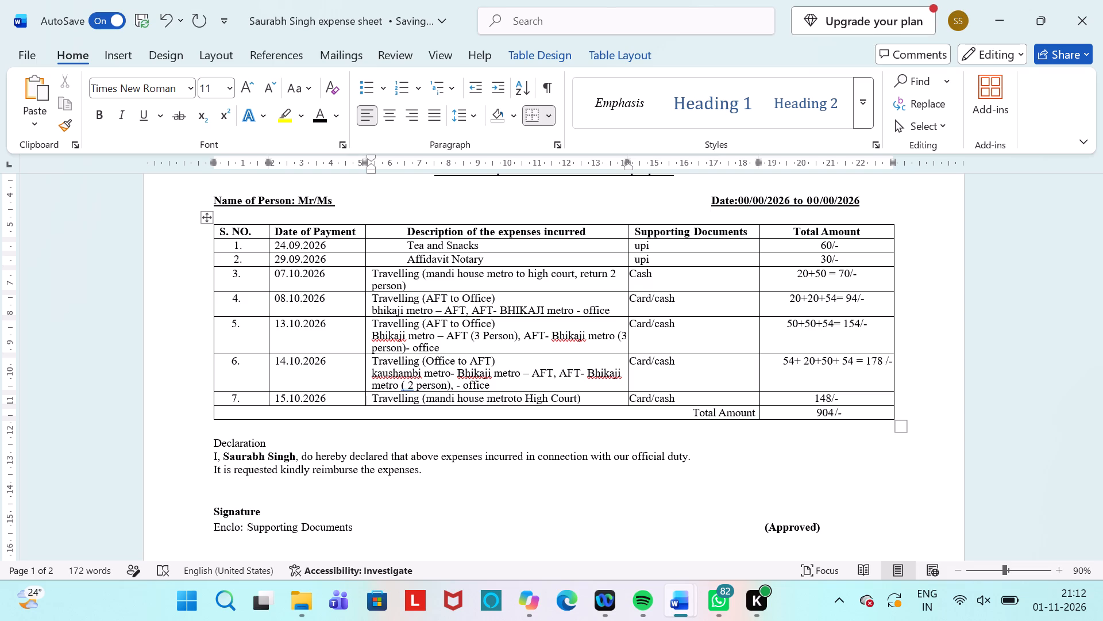
pyautogui.press('space')
pyautogui.press(',')
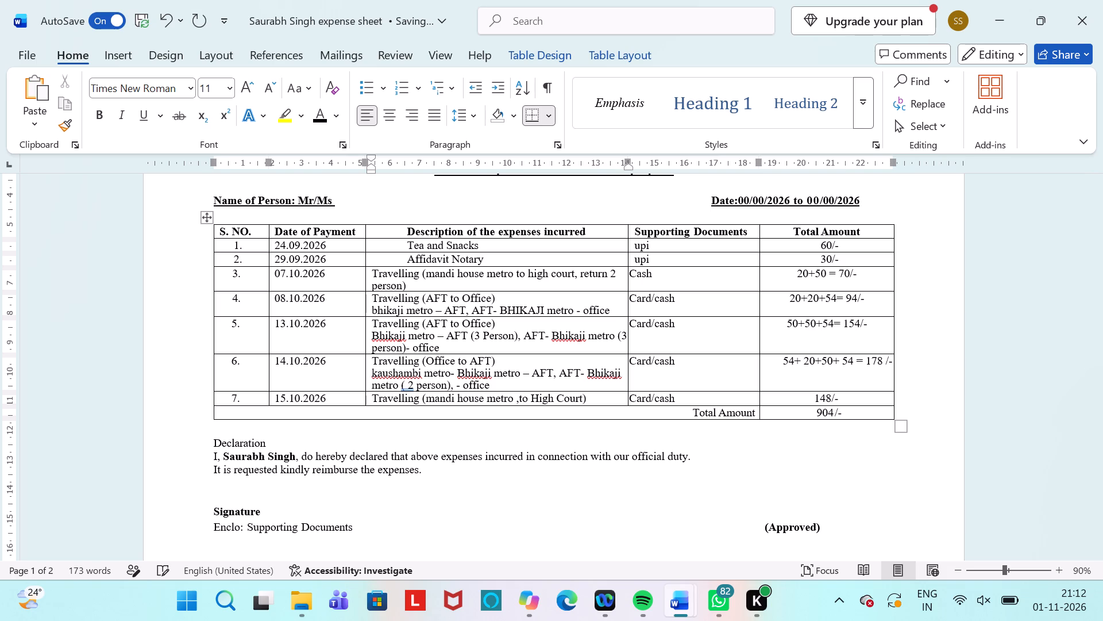
pyautogui.press('BackSpace')
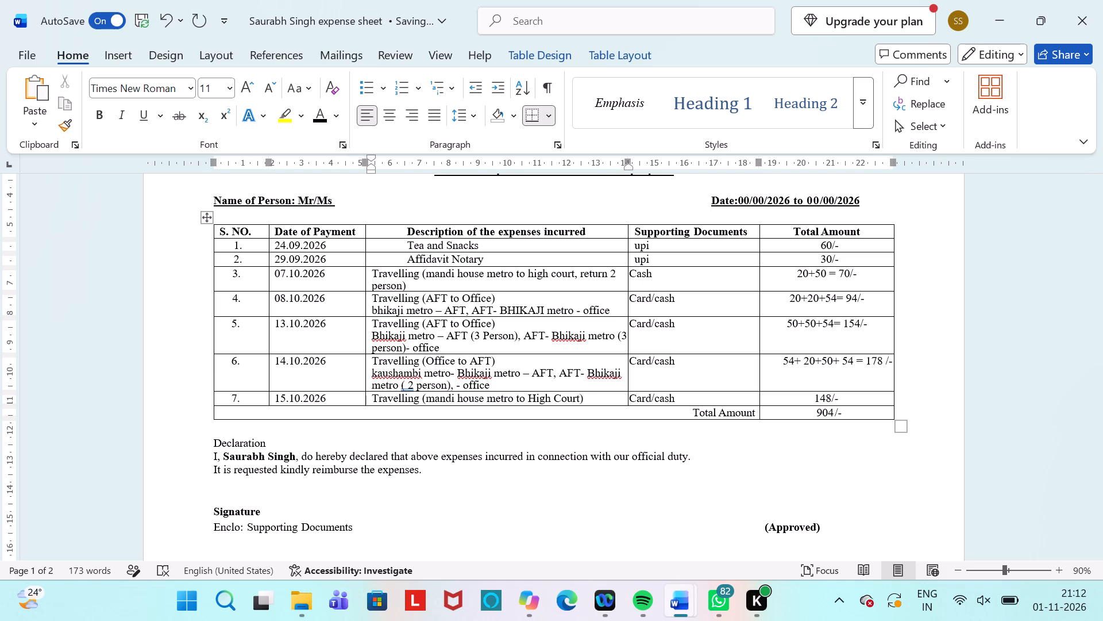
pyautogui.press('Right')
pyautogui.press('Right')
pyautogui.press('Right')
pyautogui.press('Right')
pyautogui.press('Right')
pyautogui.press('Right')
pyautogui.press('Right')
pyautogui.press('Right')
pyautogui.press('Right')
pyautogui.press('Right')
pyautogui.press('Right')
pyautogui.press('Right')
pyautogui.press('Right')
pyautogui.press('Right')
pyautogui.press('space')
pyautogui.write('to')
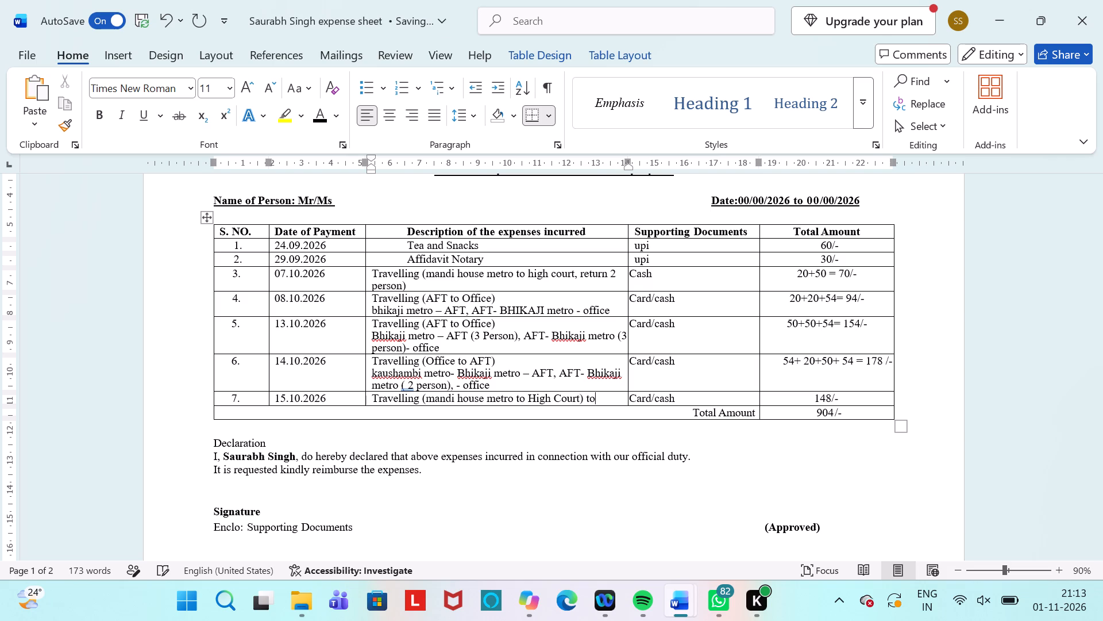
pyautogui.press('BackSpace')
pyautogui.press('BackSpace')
# Remove both parentheses around the row 7 route and put the route on its own line below "Travelling".
pyautogui.press('Left')
pyautogui.press('BackSpace')
pyautogui.press('Left')
pyautogui.press('Left')
pyautogui.press('Left')
pyautogui.press('Left')
pyautogui.press('Left')
pyautogui.press('Left')
pyautogui.press('Left')
pyautogui.press('Left')
pyautogui.press('Left')
pyautogui.press('Left')
pyautogui.press('Left')
pyautogui.press('Left')
pyautogui.press('Left')
pyautogui.press('Left')
pyautogui.press('Left')
pyautogui.press('Left')
pyautogui.press('Left')
pyautogui.press('Left')
pyautogui.press('Left')
pyautogui.press('Left')
pyautogui.press('Left')
pyautogui.press('Left')
pyautogui.press('Left')
pyautogui.press('Left')
pyautogui.press('BackSpace')
pyautogui.hotkey('shift', 'Return')
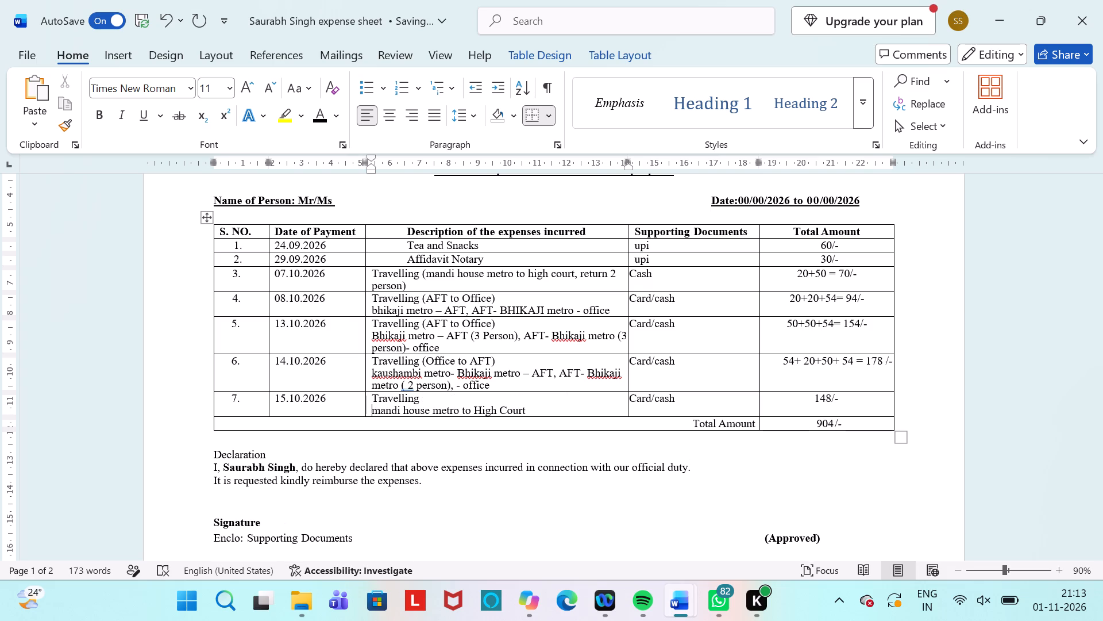
# Capitalise the first letter of the row 7 route so it starts with "Mandi".
pyautogui.press('Up')
pyautogui.press('Up')
pyautogui.press('Down')
pyautogui.press('Right')
pyautogui.press('Down')
pyautogui.press('BackSpace')
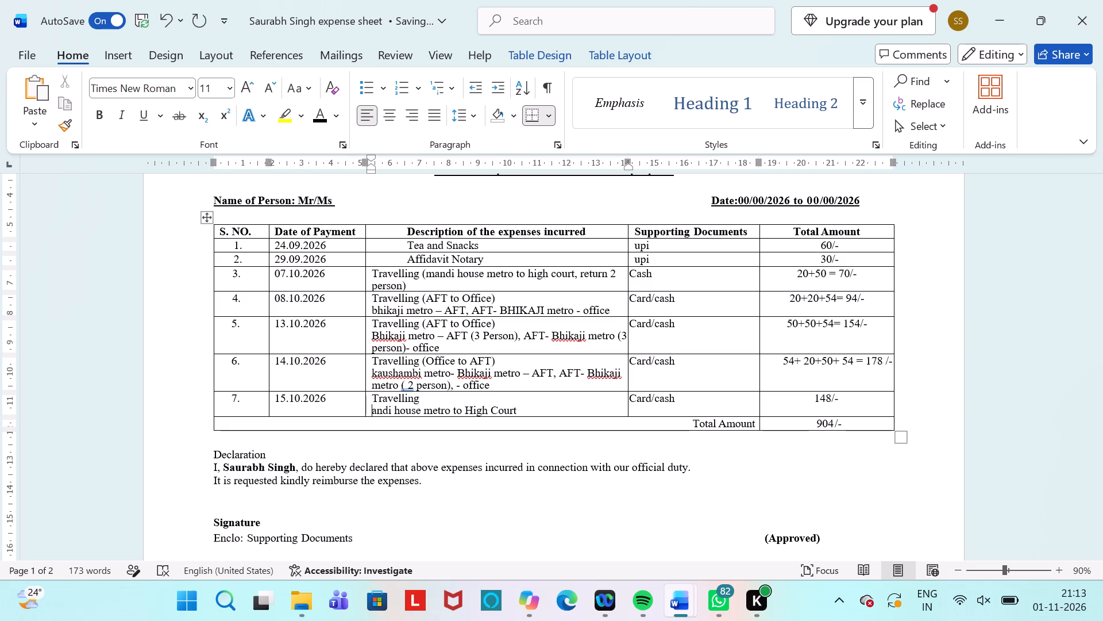
pyautogui.hotkey('shift', 'm')
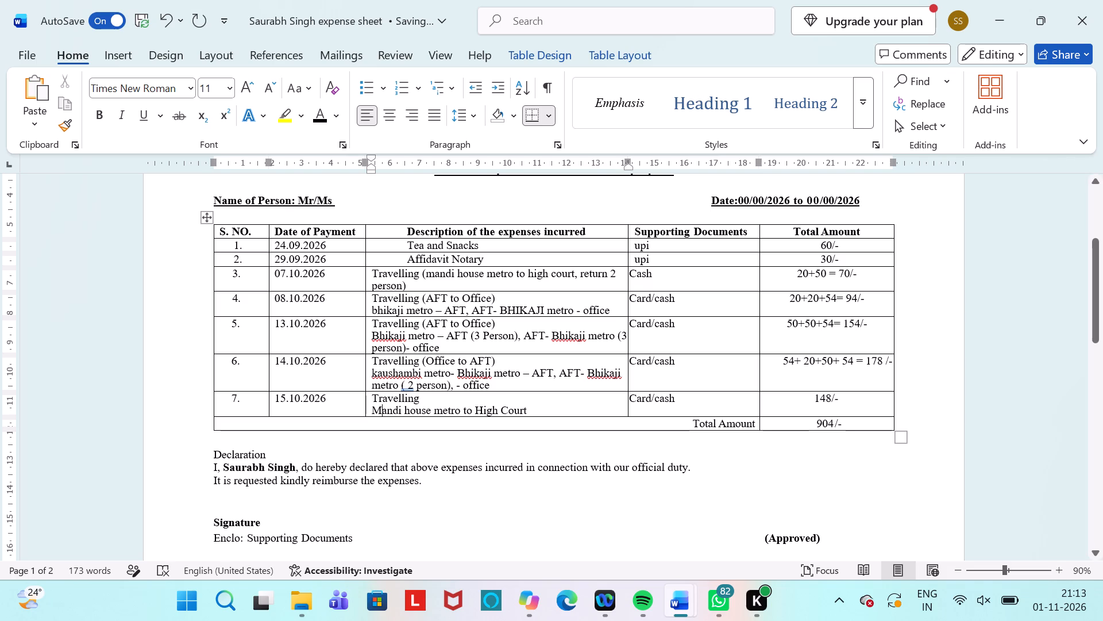
# Add the return leg ", high court to metro" after "High Court" in the row 7 route.
pyautogui.click(532, 415)
pyautogui.press('Left')
pyautogui.press(',')
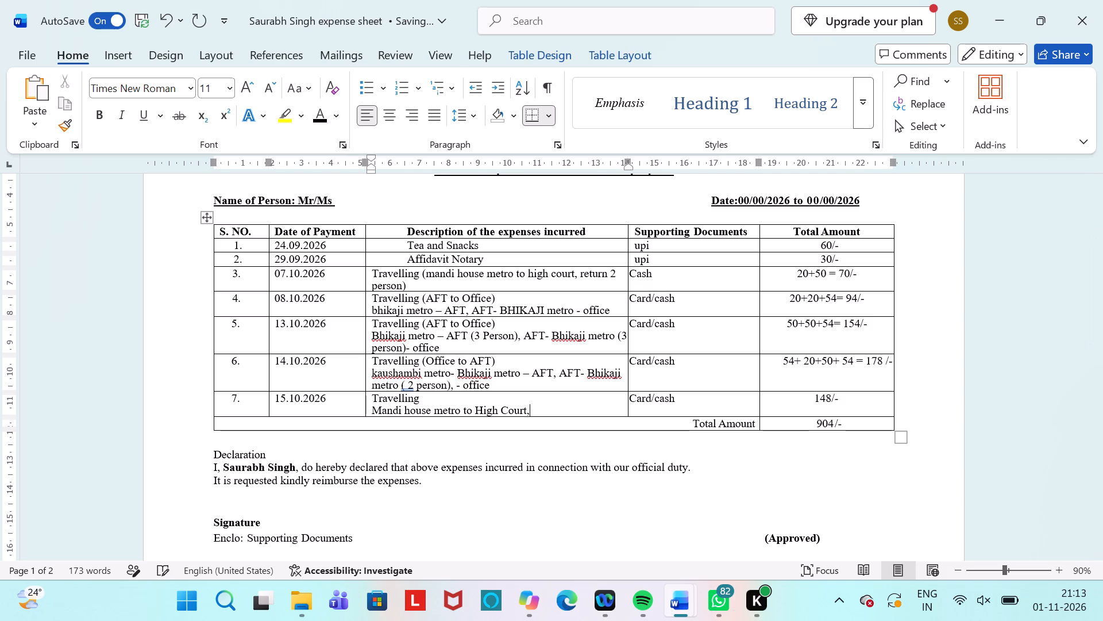
pyautogui.press('space')
pyautogui.press('h')
pyautogui.press('BackSpace')
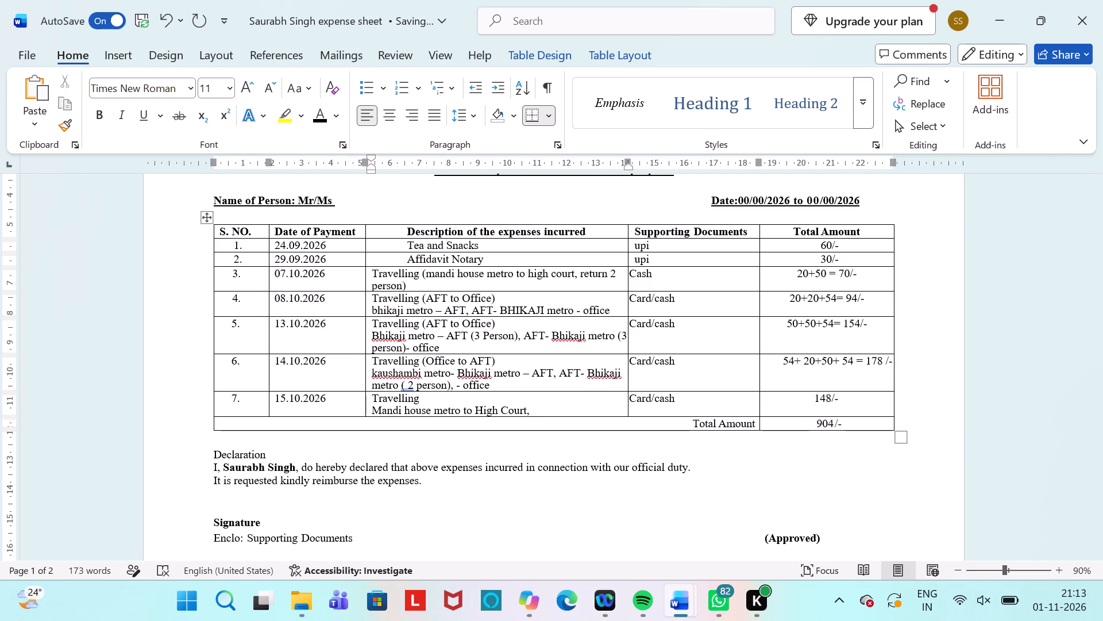
pyautogui.write('high court')
pyautogui.press('space')
pyautogui.write('to')
pyautogui.press('space')
pyautogui.write('mte')
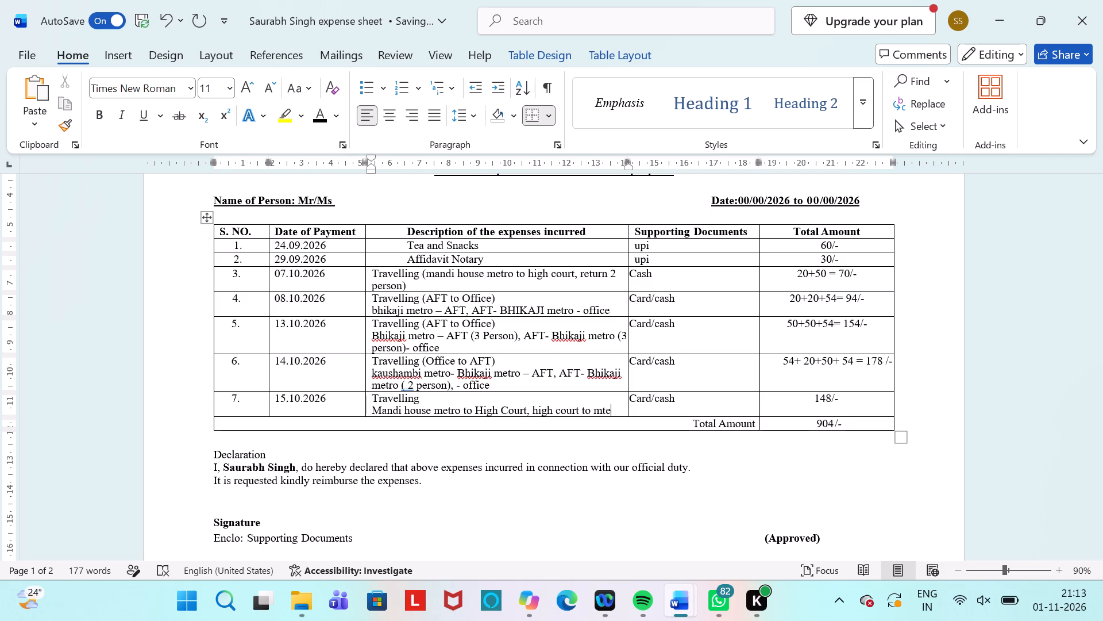
pyautogui.press('Left')
pyautogui.press('e')
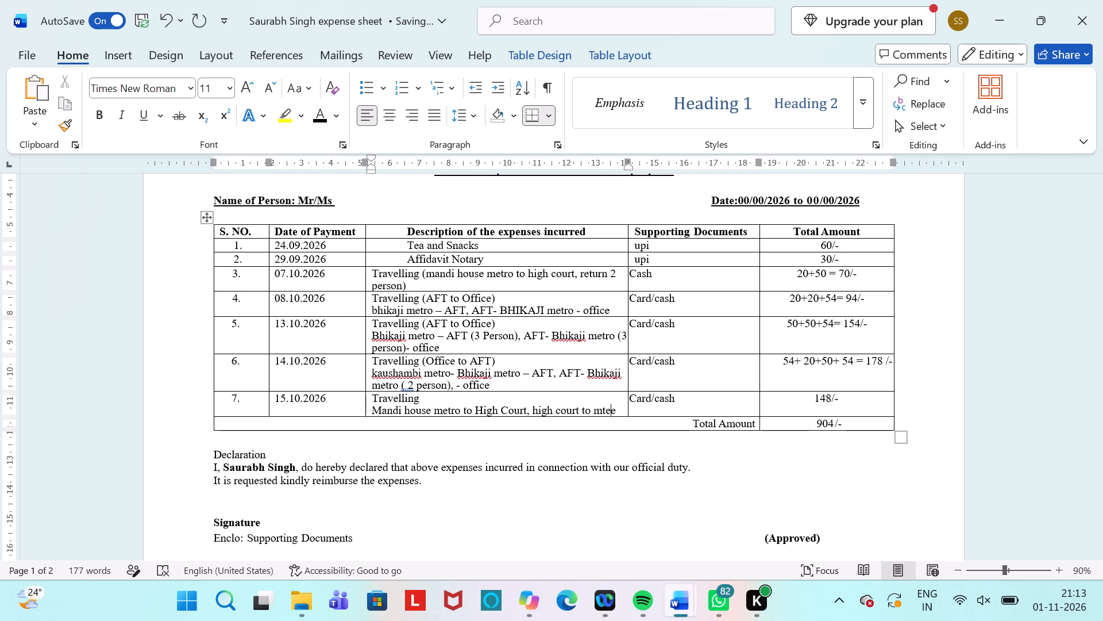
pyautogui.press('BackSpace')
pyautogui.press('BackSpace')
pyautogui.press('Right')
pyautogui.write('tro')
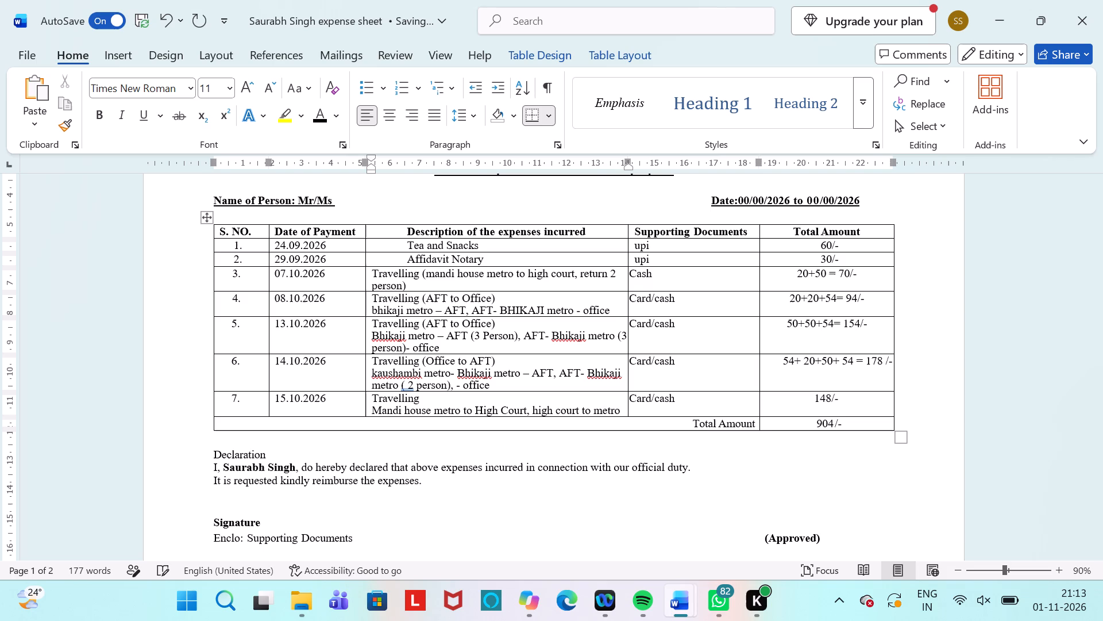
# Move the row 7 route back up onto the "Travelling" line and add a comma after "Travelling".
pyautogui.press('Left')
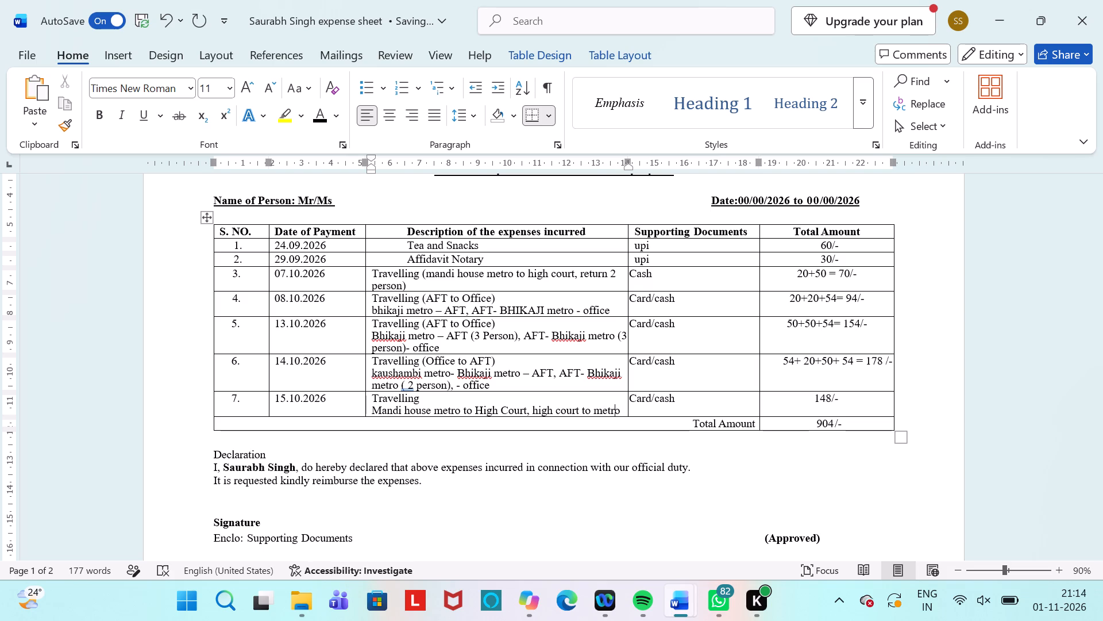
pyautogui.press('Left')
pyautogui.press('Left')
pyautogui.press('Left')
pyautogui.press('Left')
pyautogui.press('Left')
pyautogui.press('Left')
pyautogui.press('Left')
pyautogui.press('Left')
pyautogui.press('Left')
pyautogui.press('Left')
pyautogui.press('Left')
pyautogui.press('Left')
pyautogui.press('Left')
pyautogui.press('Left')
pyautogui.press('Left')
pyautogui.press('Left')
pyautogui.press('Left')
pyautogui.press('Left')
pyautogui.press('Left')
pyautogui.press('Left')
pyautogui.press('Left')
pyautogui.press('Left')
pyautogui.press('Left')
pyautogui.press('Left')
pyautogui.press('Left')
pyautogui.press('Left')
pyautogui.press('BackSpace')
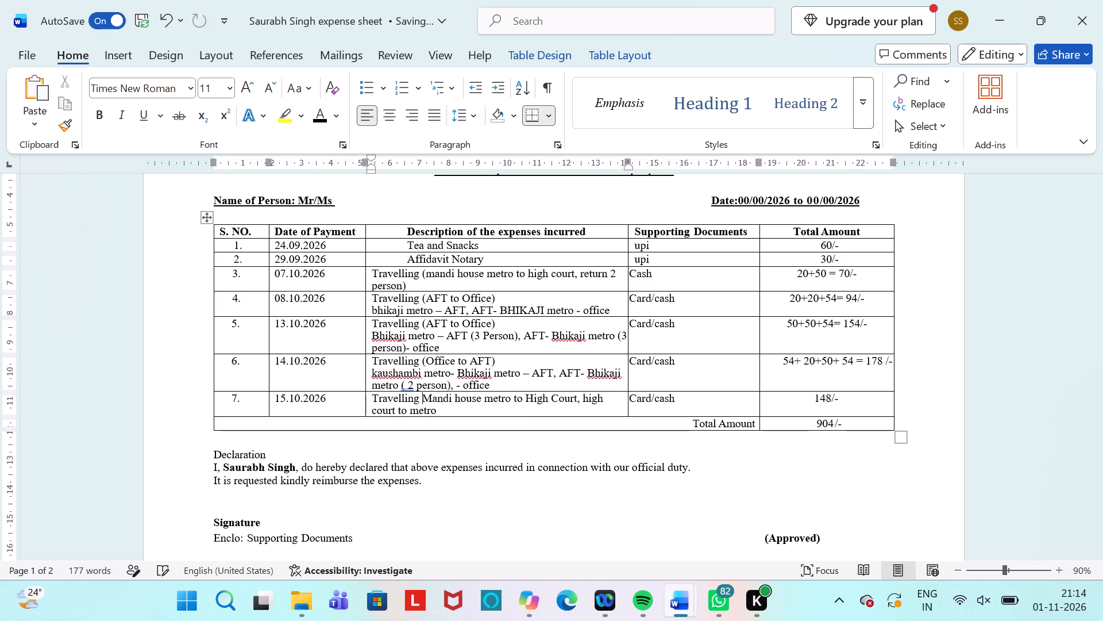
pyautogui.press('Left')
pyautogui.press(',')
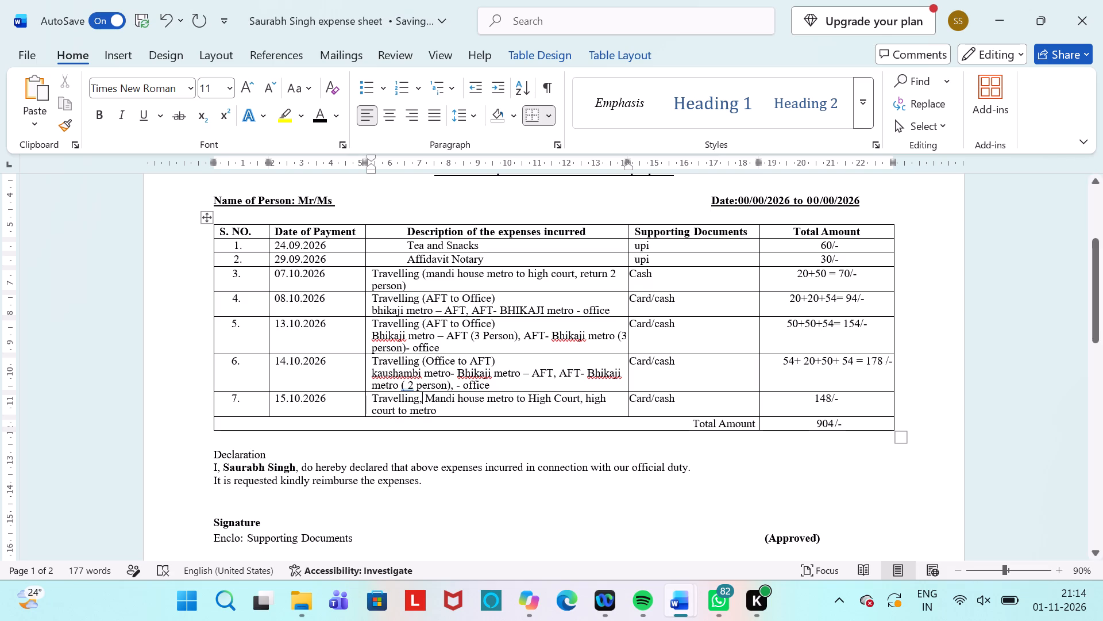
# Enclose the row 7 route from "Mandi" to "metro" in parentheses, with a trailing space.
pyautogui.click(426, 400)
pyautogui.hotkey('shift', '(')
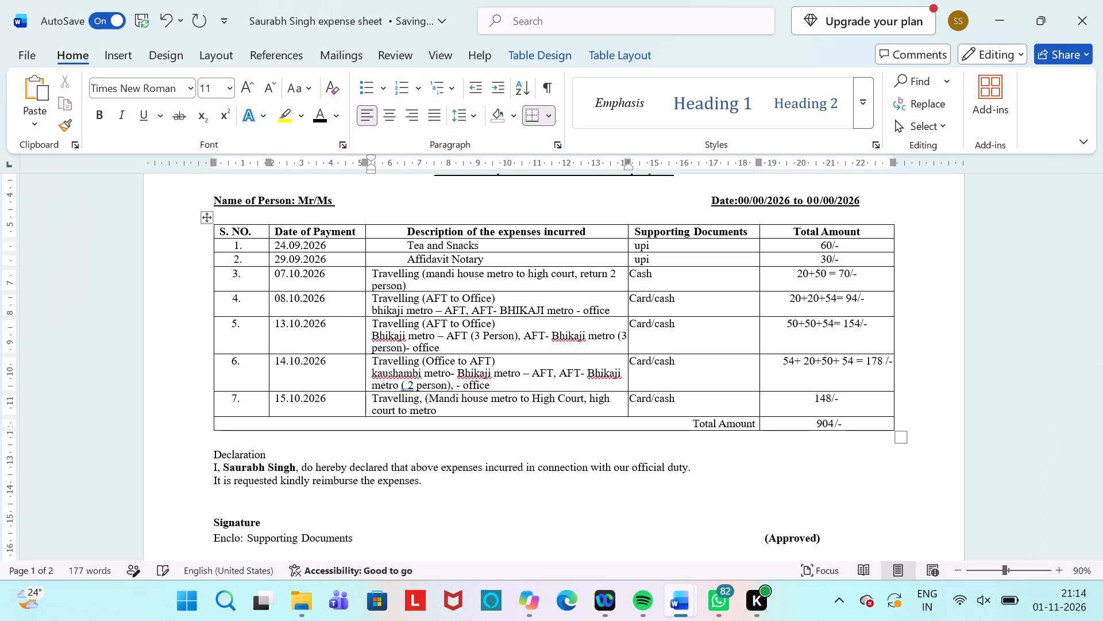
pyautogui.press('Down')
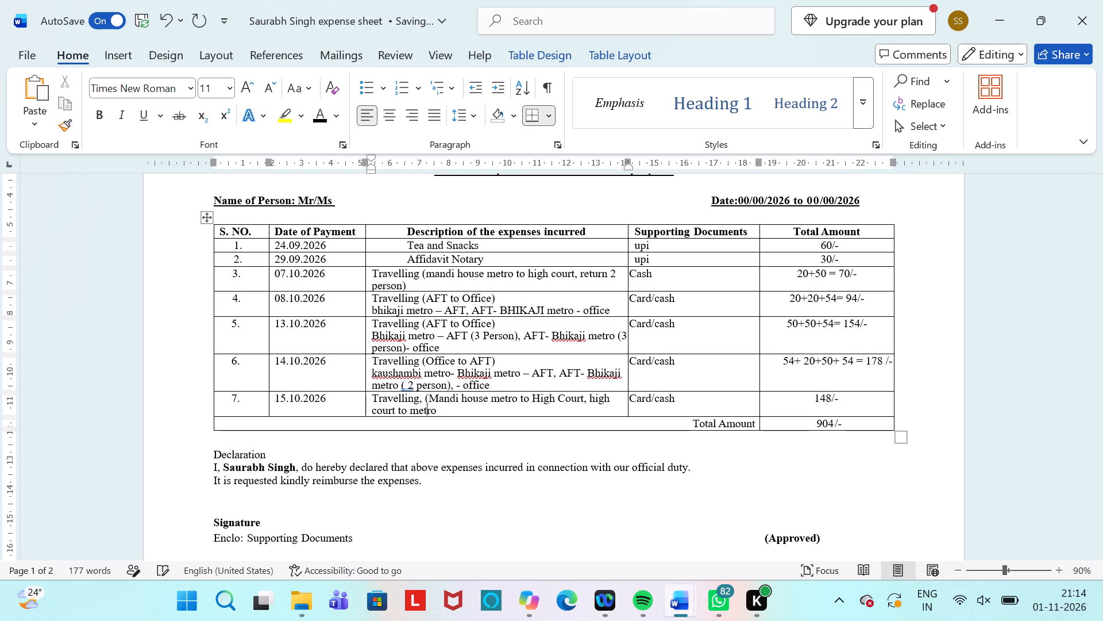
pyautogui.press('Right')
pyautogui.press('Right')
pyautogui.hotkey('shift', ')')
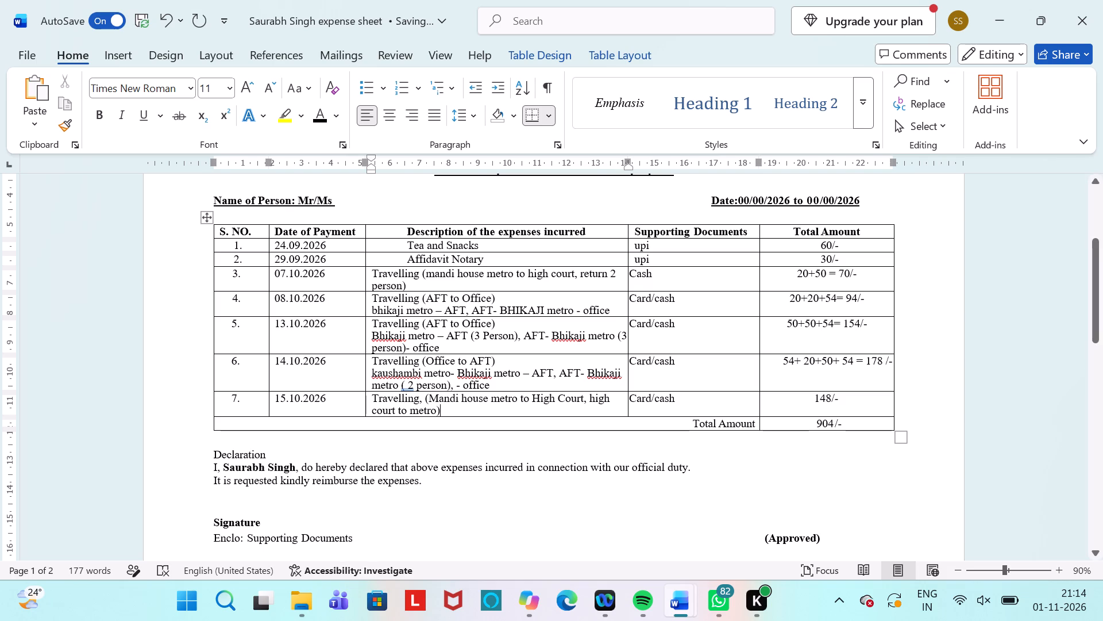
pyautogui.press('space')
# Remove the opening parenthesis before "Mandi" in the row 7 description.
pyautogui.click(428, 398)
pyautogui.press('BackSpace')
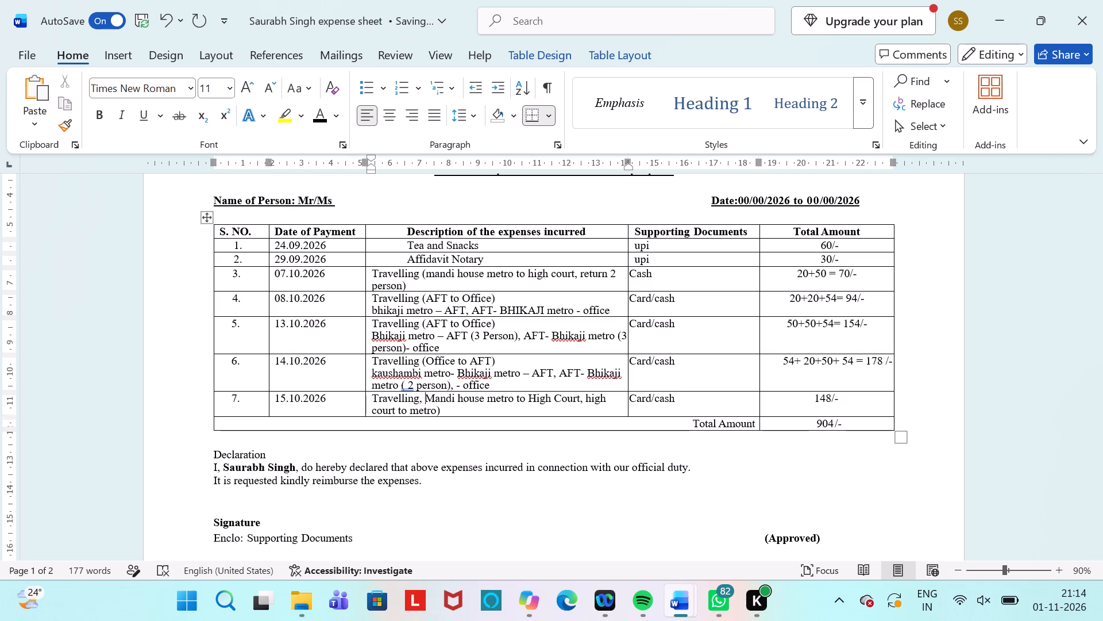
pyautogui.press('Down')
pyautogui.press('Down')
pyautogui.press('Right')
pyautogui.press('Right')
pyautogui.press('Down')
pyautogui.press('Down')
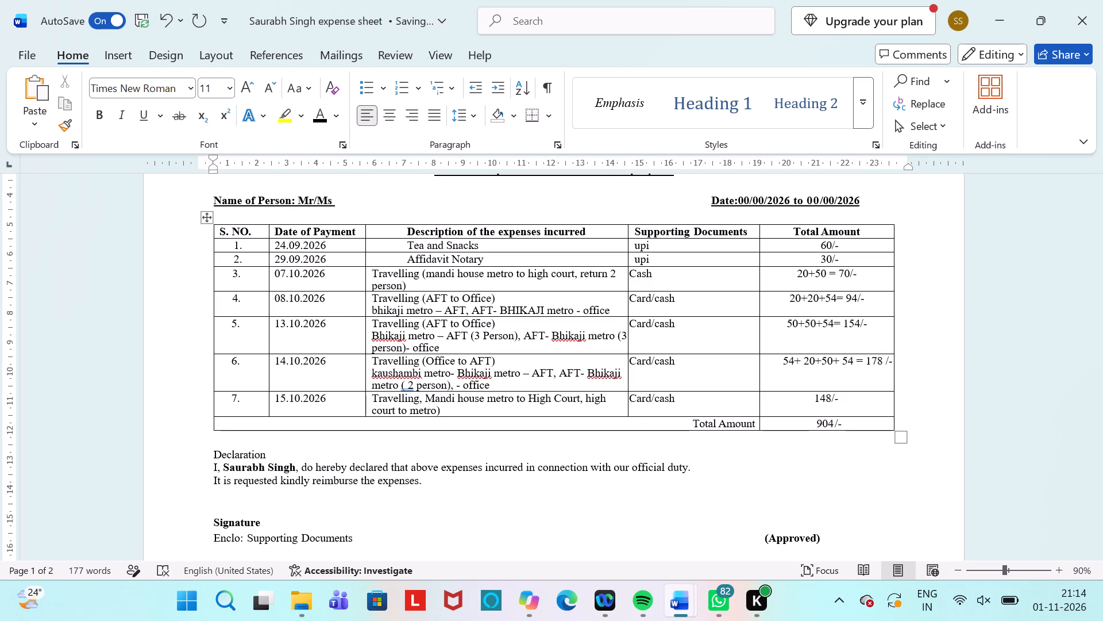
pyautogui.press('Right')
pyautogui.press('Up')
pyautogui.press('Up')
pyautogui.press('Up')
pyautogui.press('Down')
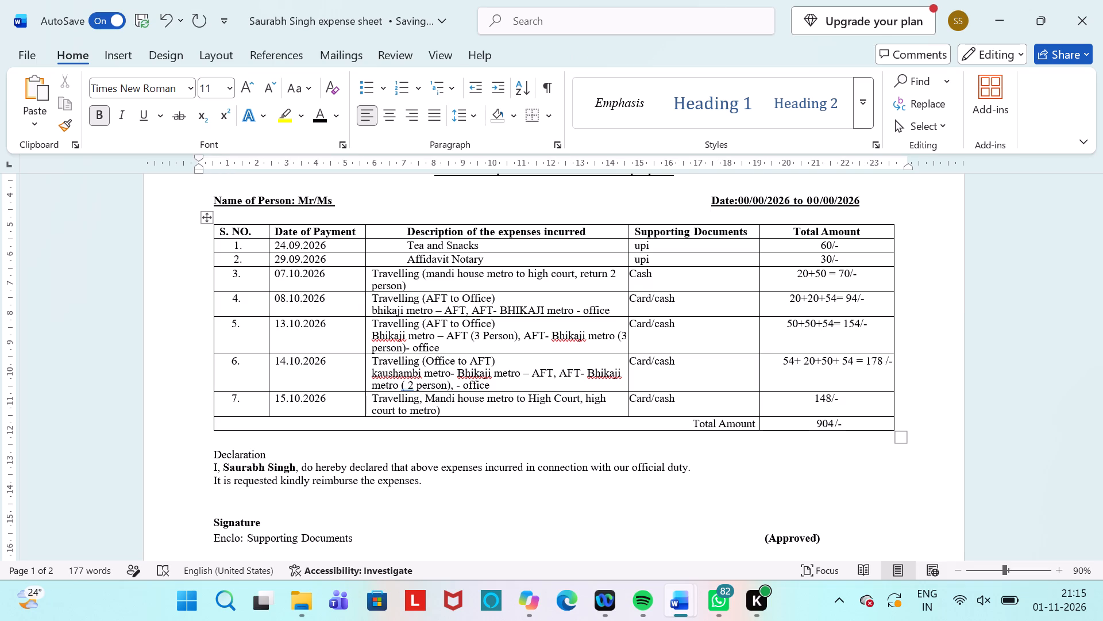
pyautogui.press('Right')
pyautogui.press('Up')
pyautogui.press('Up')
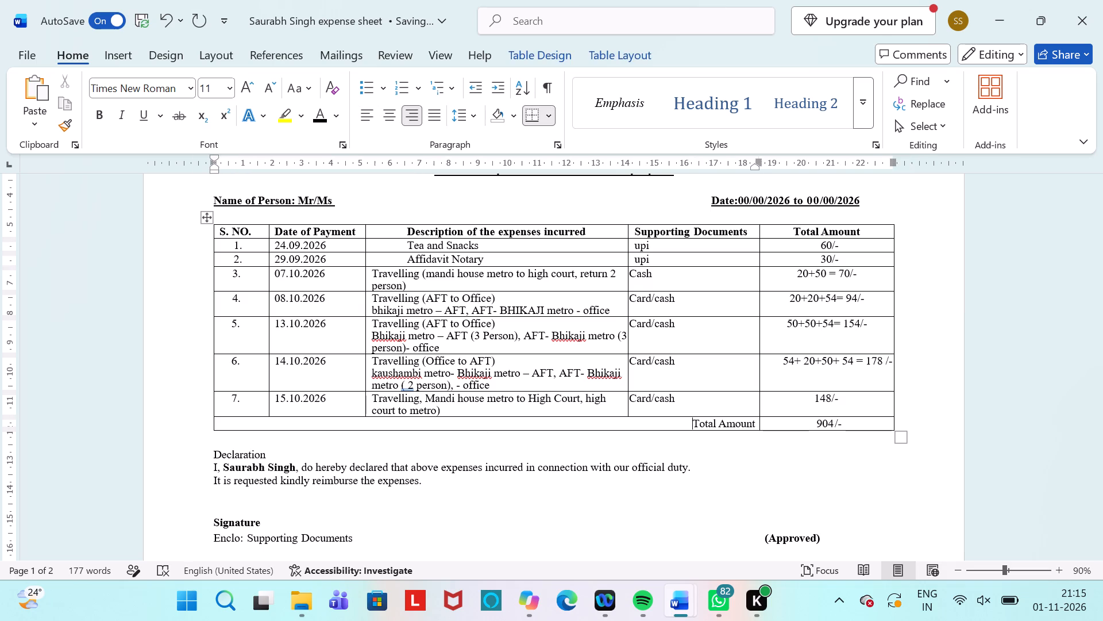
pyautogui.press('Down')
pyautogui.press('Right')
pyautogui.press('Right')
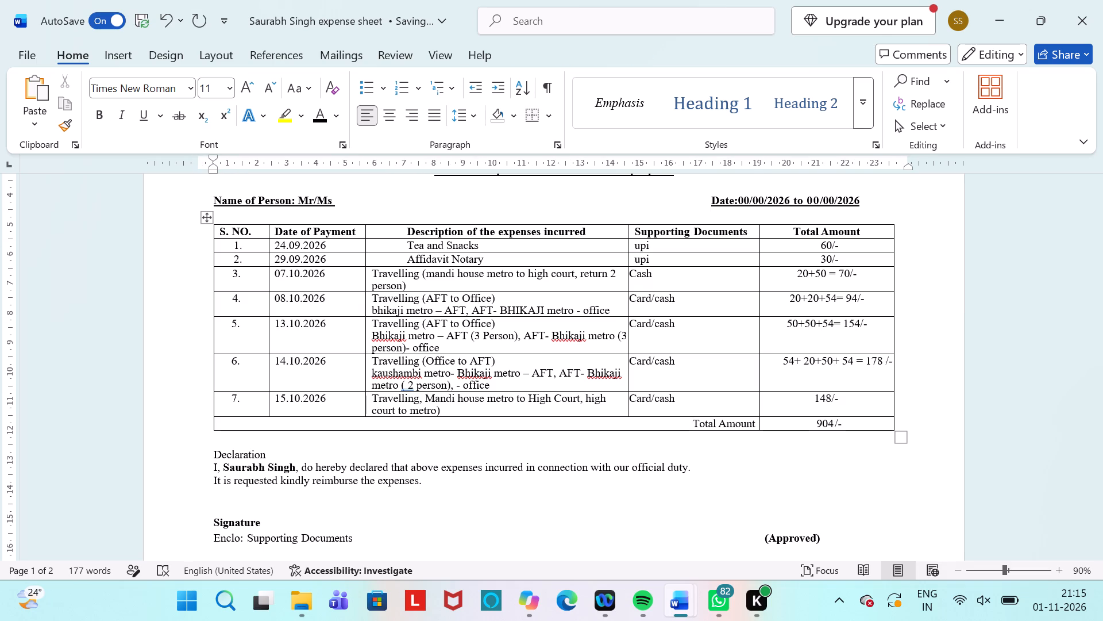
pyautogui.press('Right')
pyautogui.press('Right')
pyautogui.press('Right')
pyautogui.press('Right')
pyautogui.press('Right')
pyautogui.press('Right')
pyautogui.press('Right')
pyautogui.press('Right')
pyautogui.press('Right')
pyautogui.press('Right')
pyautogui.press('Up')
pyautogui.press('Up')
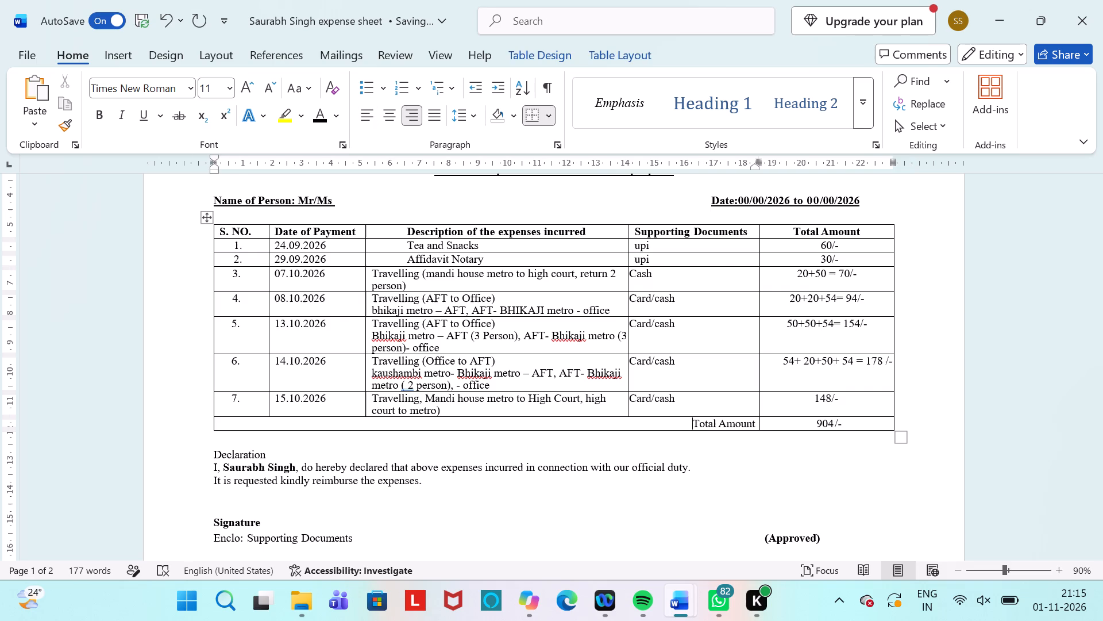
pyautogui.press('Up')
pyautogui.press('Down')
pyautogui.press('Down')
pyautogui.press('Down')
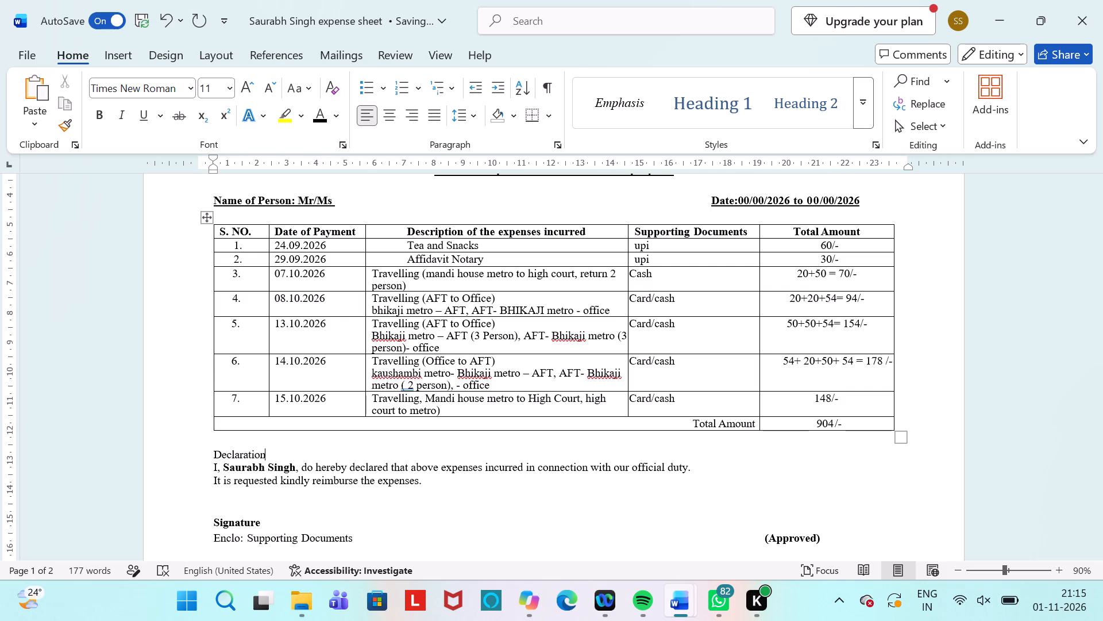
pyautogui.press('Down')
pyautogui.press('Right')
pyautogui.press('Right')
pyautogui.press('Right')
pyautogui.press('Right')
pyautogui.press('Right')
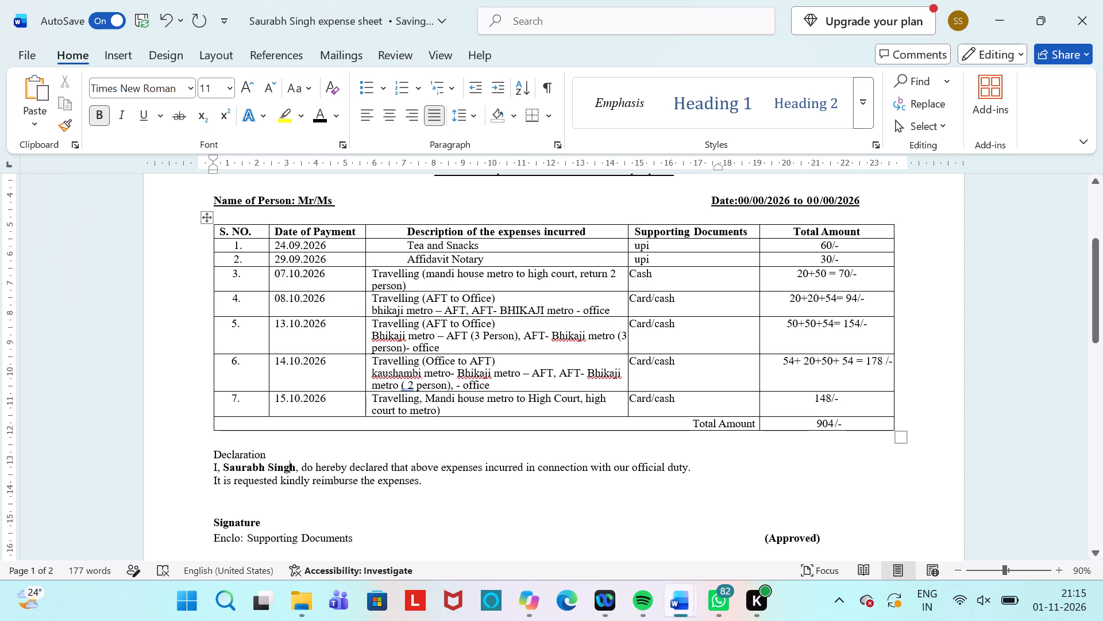
# Replace the closing parenthesis and trailing space after "metro" in row 7 with a full stop.
pyautogui.click(445, 409)
pyautogui.press('BackSpace')
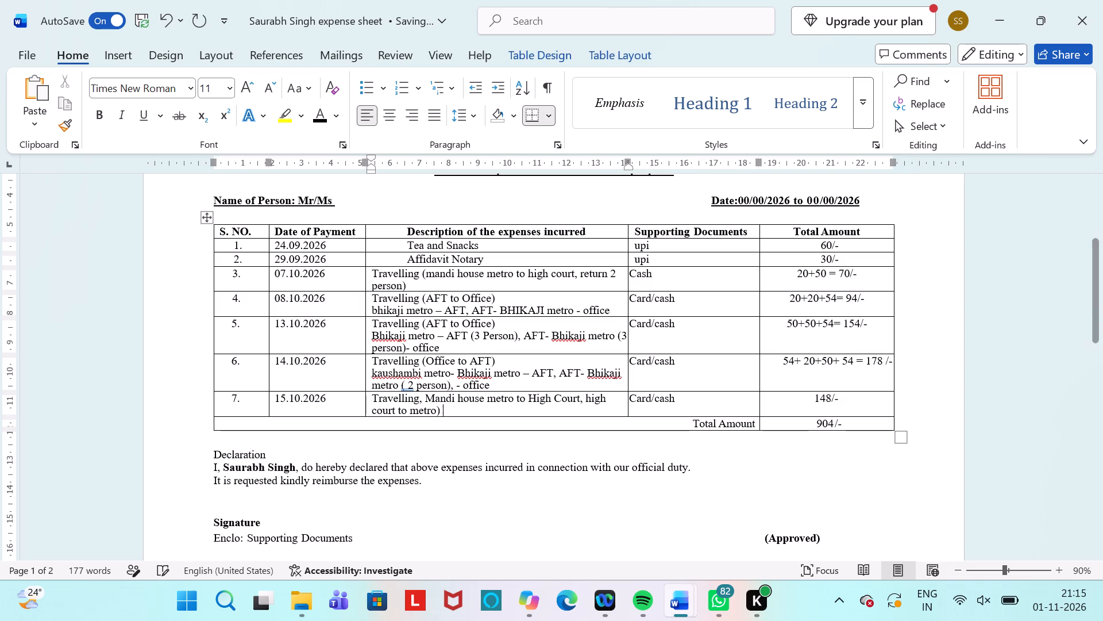
pyautogui.press('BackSpace')
pyautogui.press('BackSpace')
pyautogui.press('.')
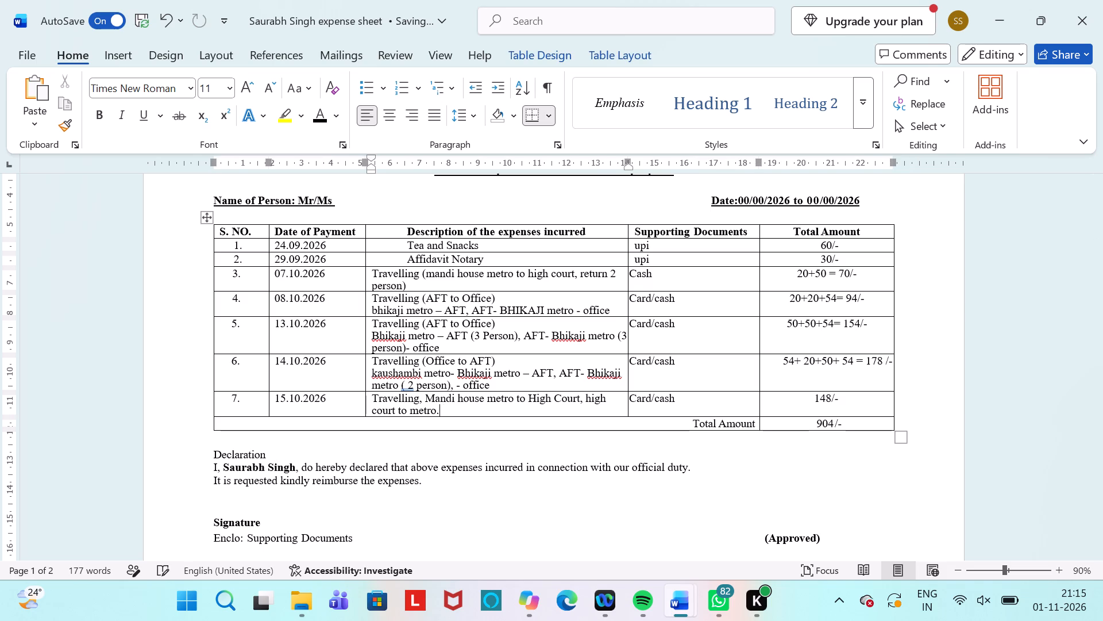
# Add the passenger count "( 2 person)" after "court to metro." at the end of the row 7 description.
pyautogui.press('Left')
pyautogui.press('Left')
pyautogui.press('Left')
pyautogui.press('Left')
pyautogui.press('Left')
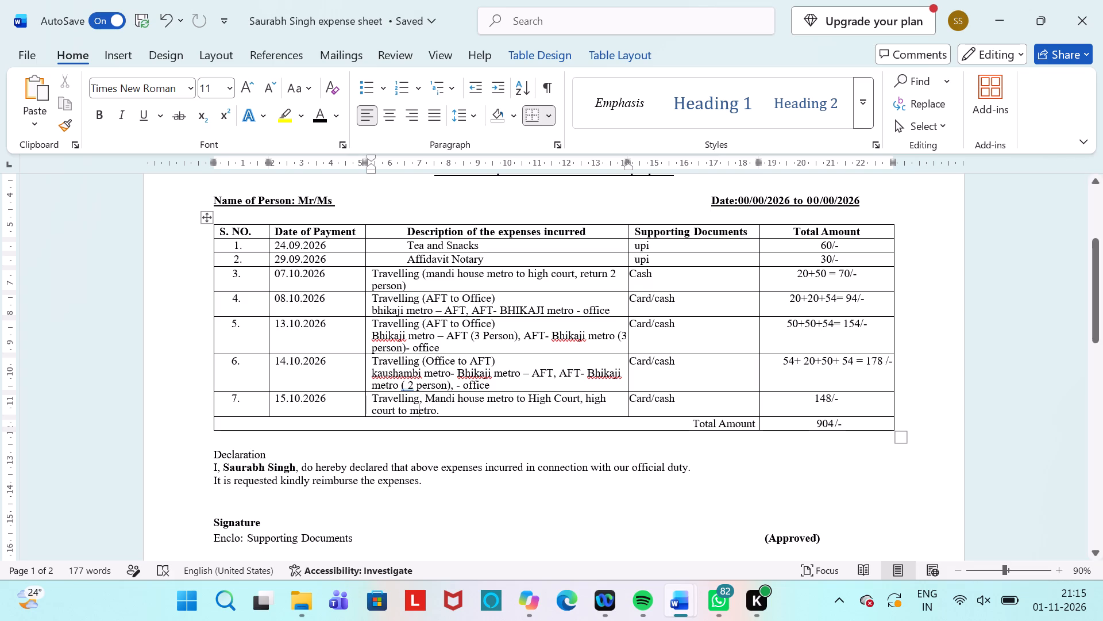
pyautogui.click(453, 408)
pyautogui.press('space')
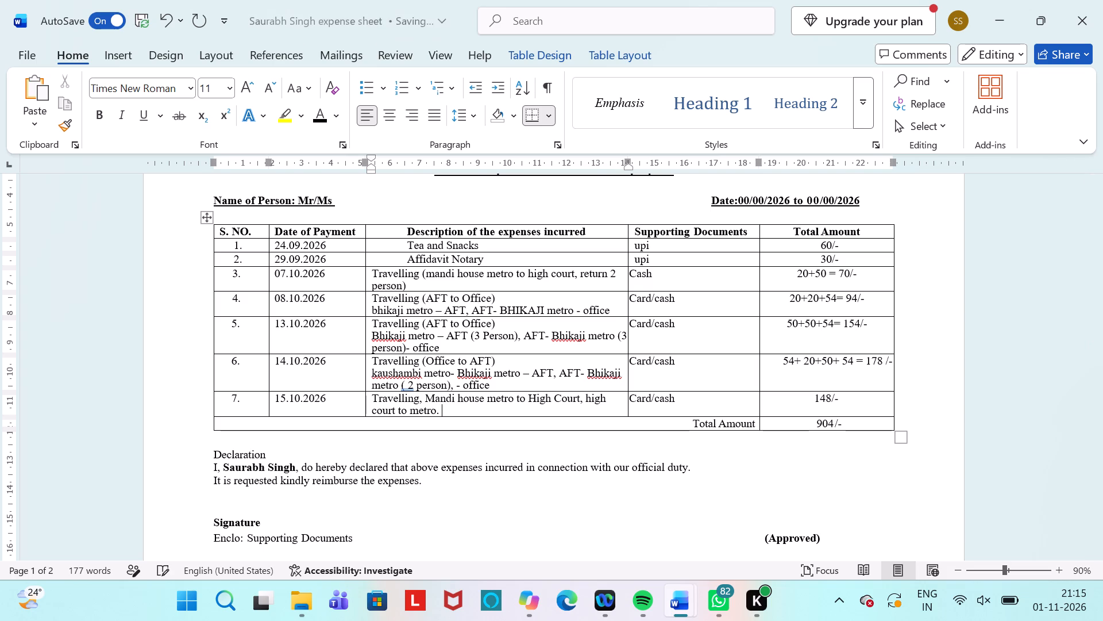
pyautogui.write('( 2 person')
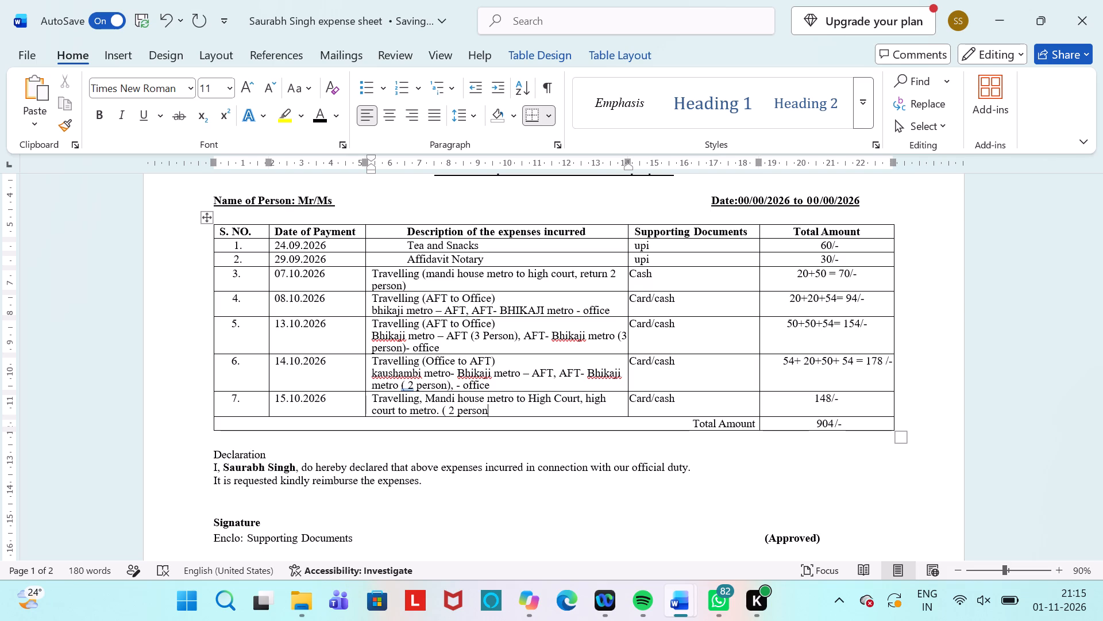
pyautogui.hotkey('shift', ')')
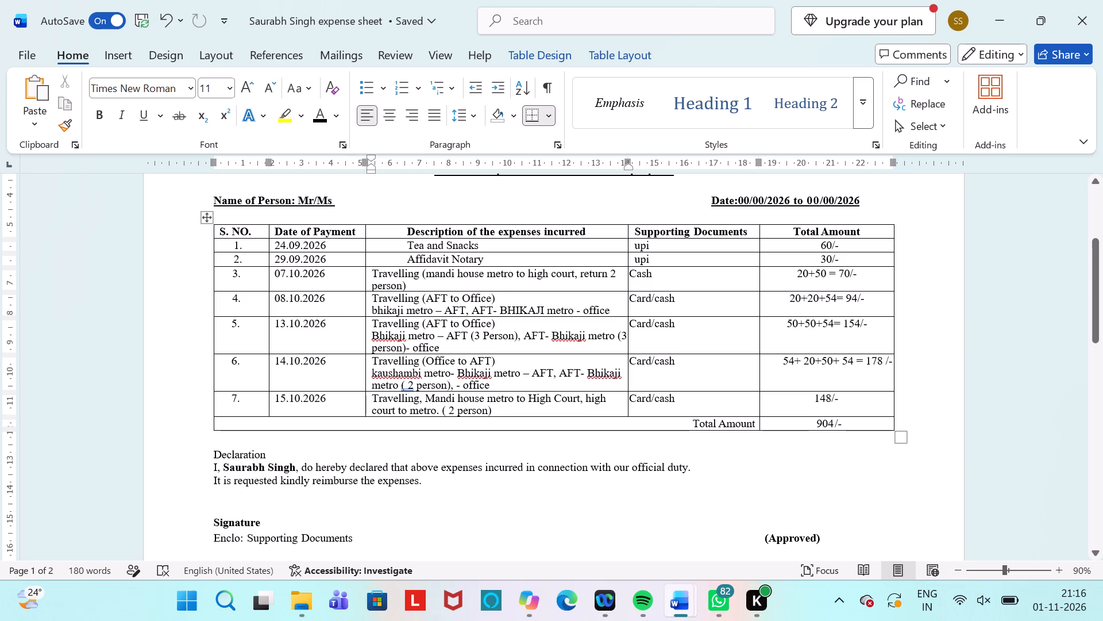
# Change the row 7 supporting document entry to "Cash".
pyautogui.click(652, 399)
pyautogui.press('BackSpace')
pyautogui.press('BackSpace')
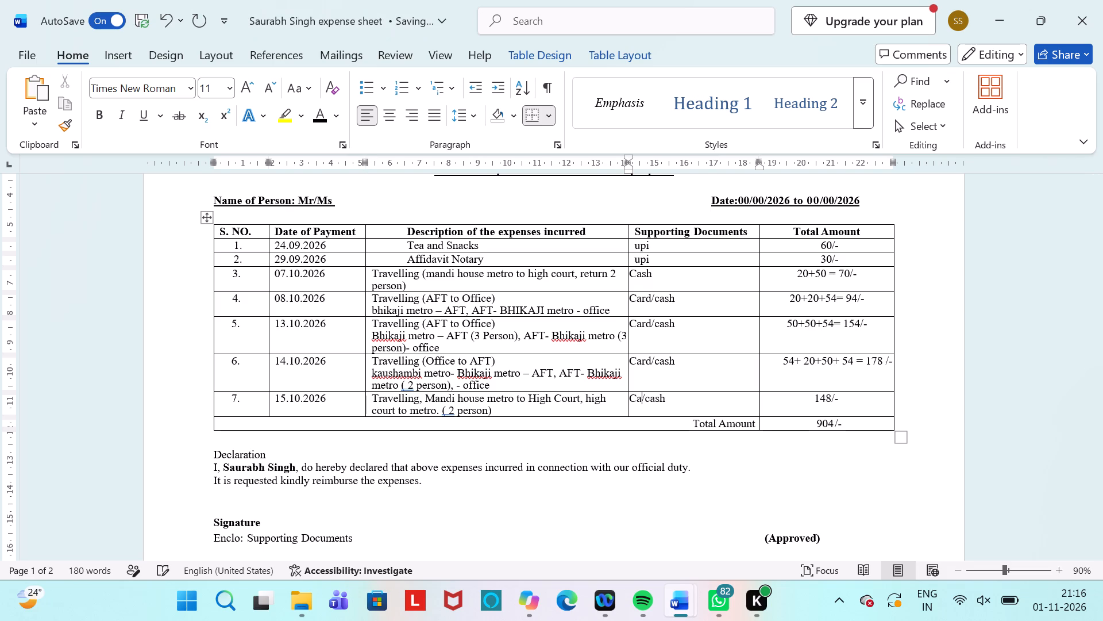
pyautogui.press('BackSpace')
pyautogui.press('BackSpace')
pyautogui.press('Right')
pyautogui.press('BackSpace')
pyautogui.press('Right')
pyautogui.press('BackSpace')
pyautogui.hotkey('shift', 'c')
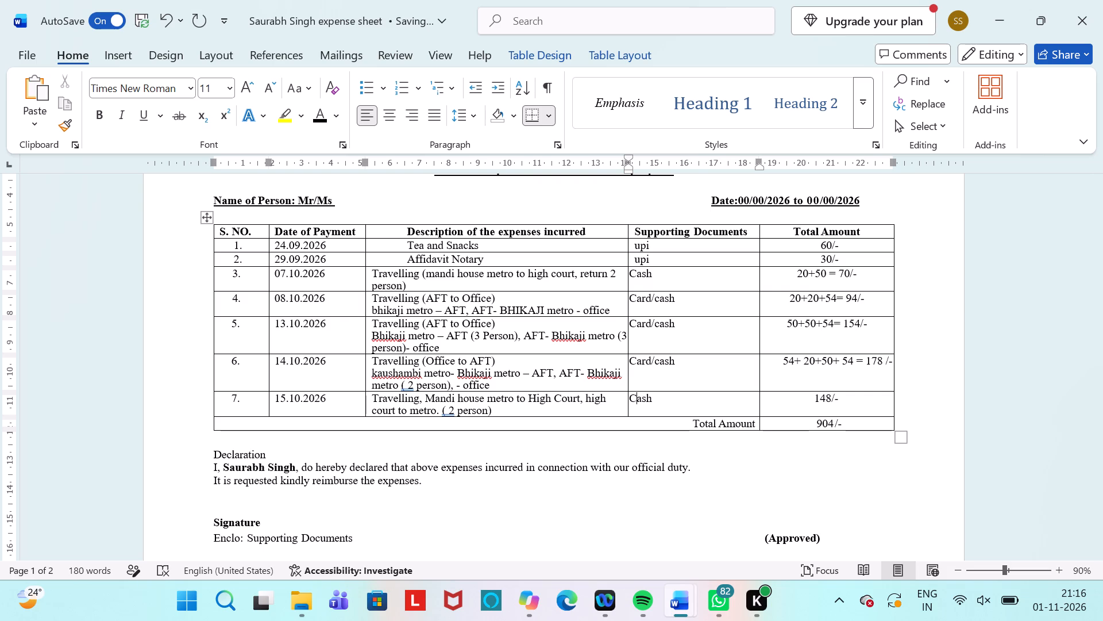
# Replace the row 7 total amount with the breakdown "20+50 =70/-".
pyautogui.click(830, 399)
pyautogui.press('BackSpace')
pyautogui.press('BackSpace')
pyautogui.press('BackSpace')
pyautogui.write('50')
pyautogui.hotkey('shift', '+')
pyautogui.press('BackSpace')
pyautogui.press('BackSpace')
pyautogui.press('BackSpace')
pyautogui.write('20')
pyautogui.hotkey('shift', '+')
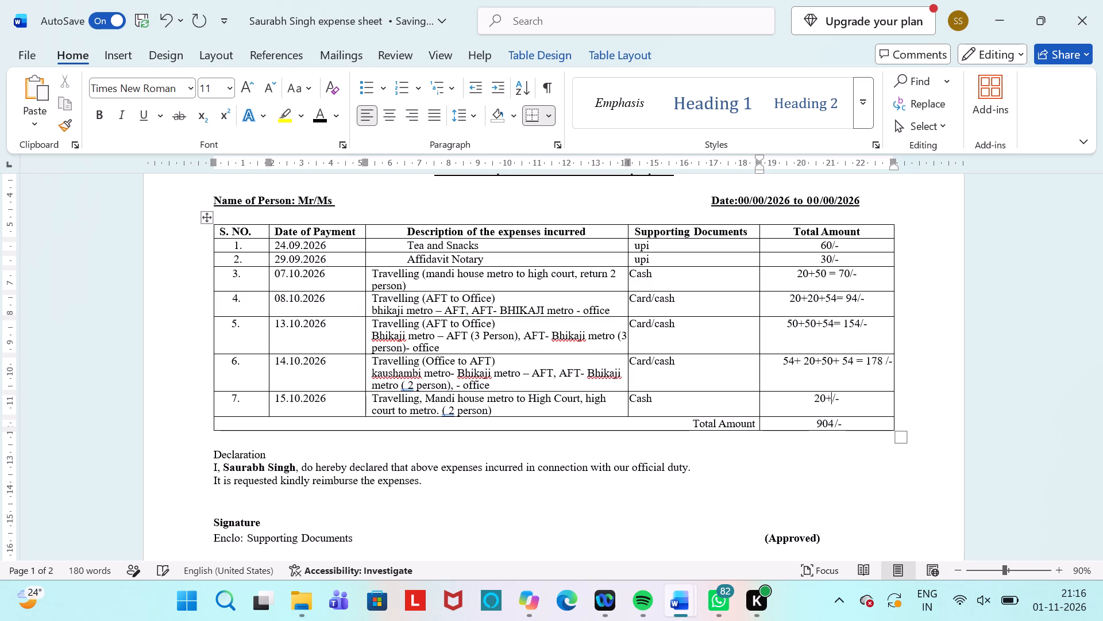
pyautogui.write('50')
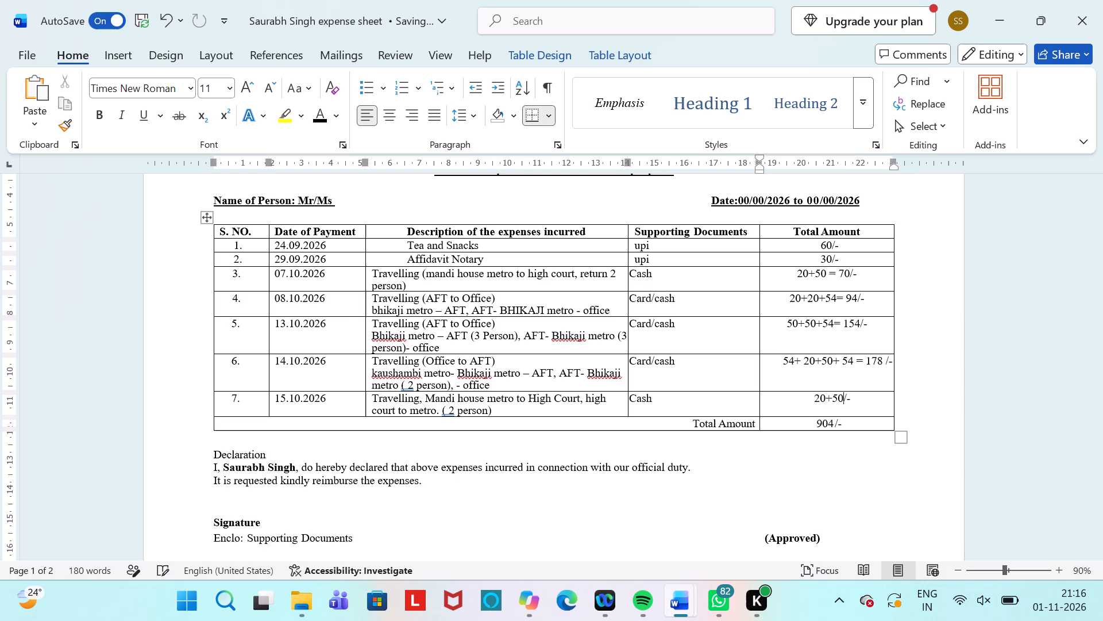
pyautogui.press('=')
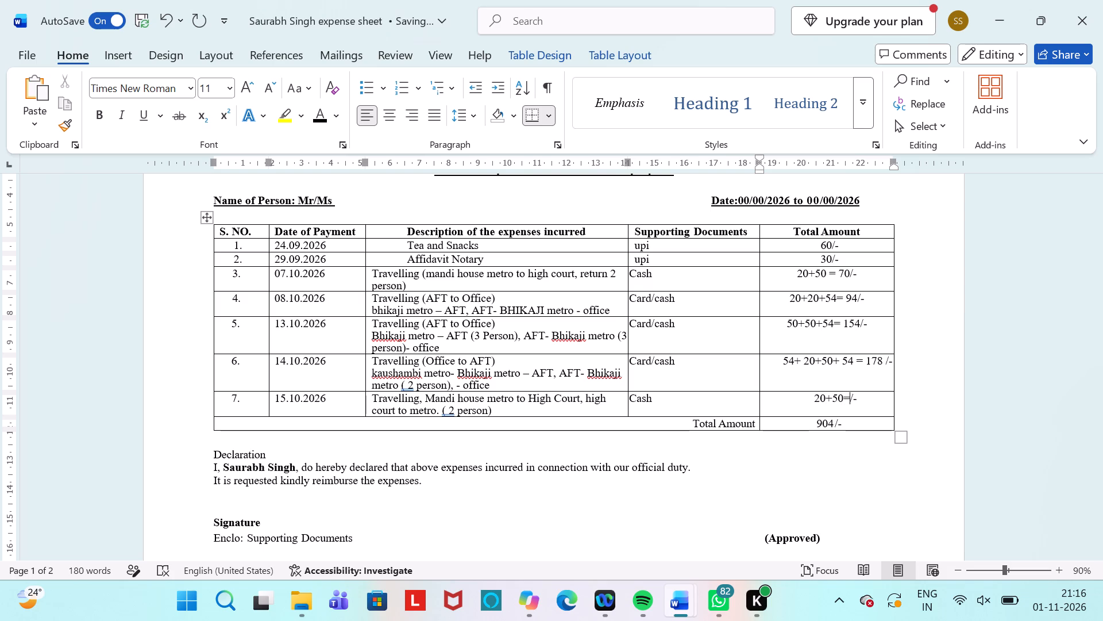
pyautogui.write('&)')
pyautogui.press('BackSpace')
pyautogui.press('BackSpace')
pyautogui.write('70')
pyautogui.click(843, 396)
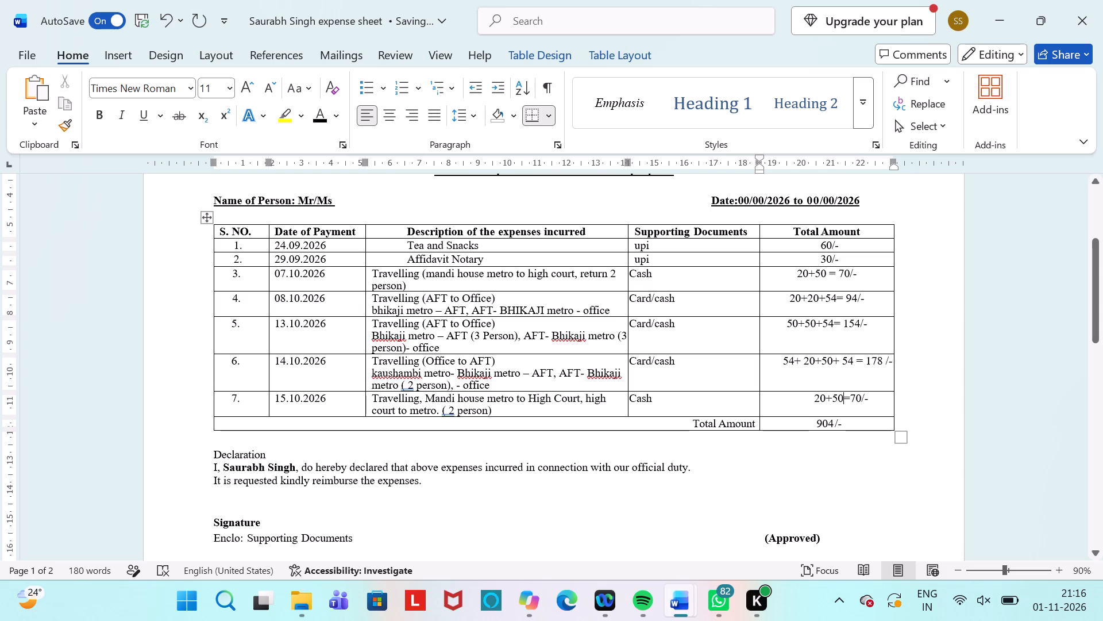
pyautogui.press('space')
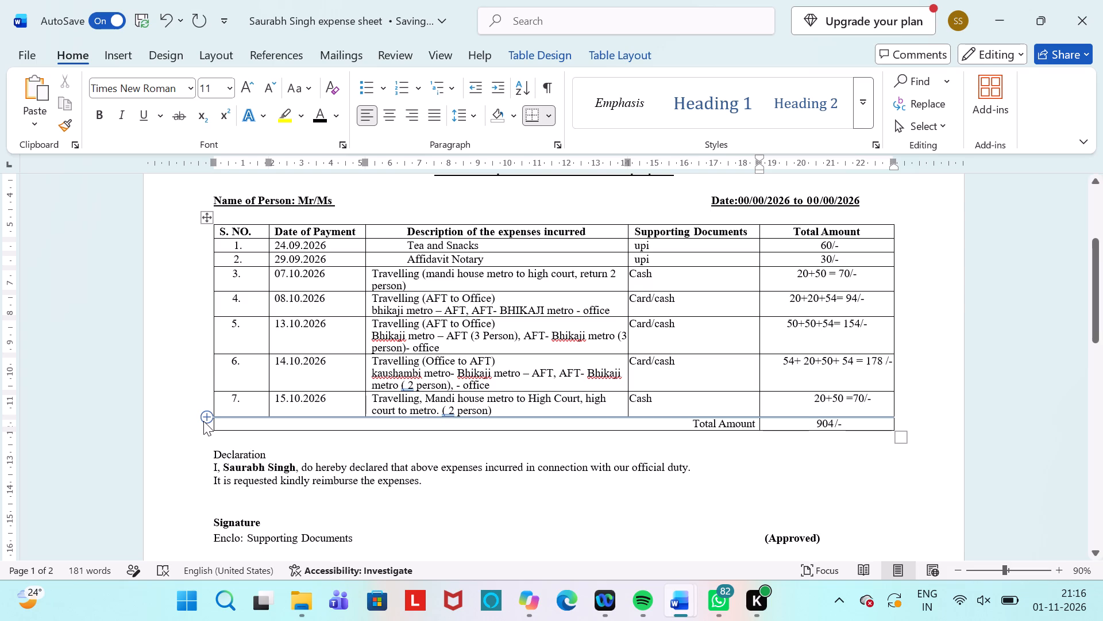
# Insert a new table row between row 7 and the Total Amount row, and number it "8." with leading spaces.
pyautogui.click(203, 421)
pyautogui.click(233, 420)
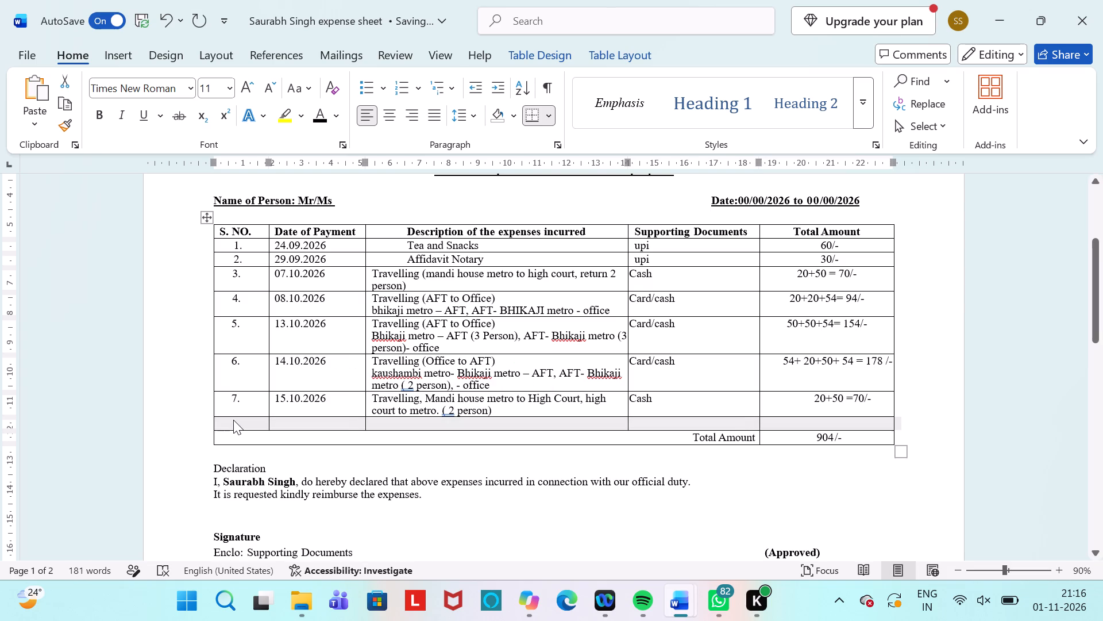
pyautogui.click(233, 420)
pyautogui.press('space')
pyautogui.press('space')
pyautogui.press('space')
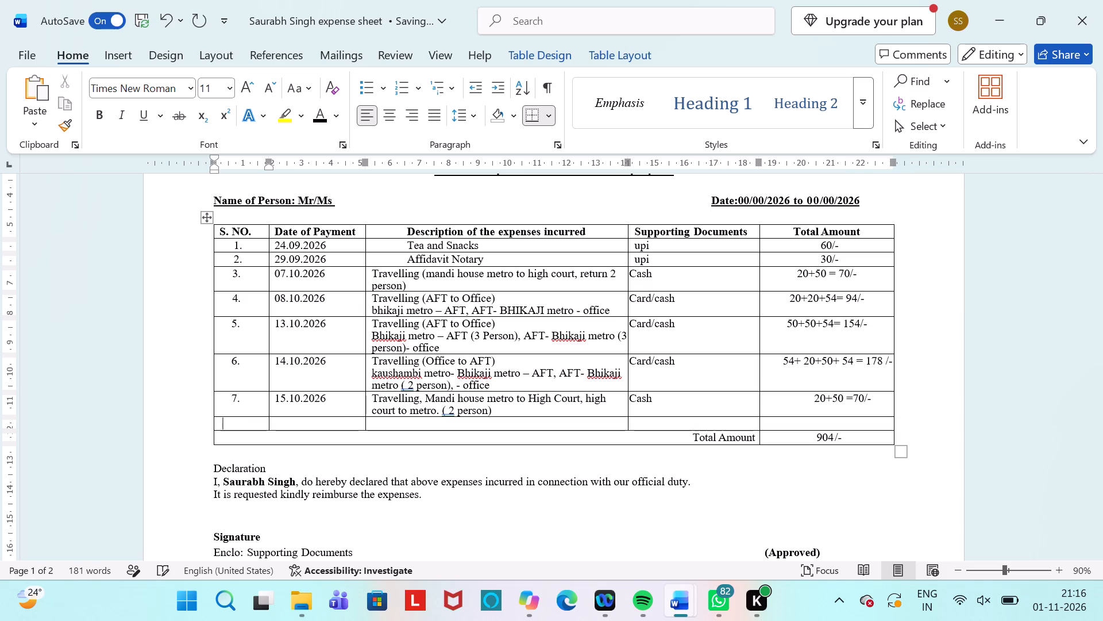
pyautogui.press('space')
pyautogui.press('space')
pyautogui.press('space')
pyautogui.press('8')
pyautogui.press('.')
# Start the Date of Payment entry in row 8 with a leading space.
pyautogui.click(280, 420)
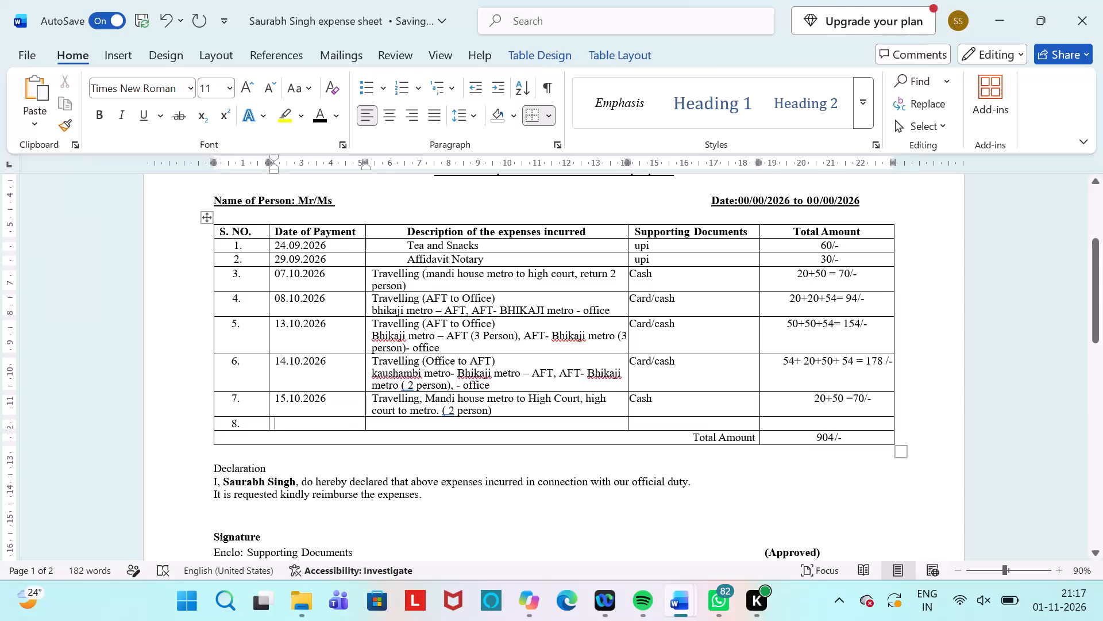
pyautogui.press('space')
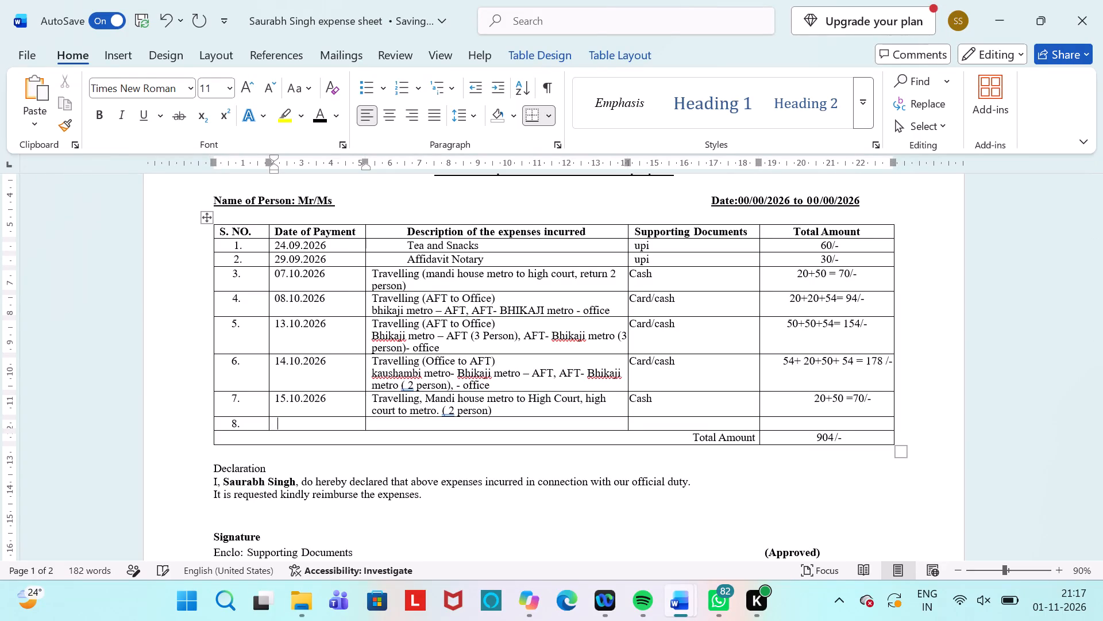
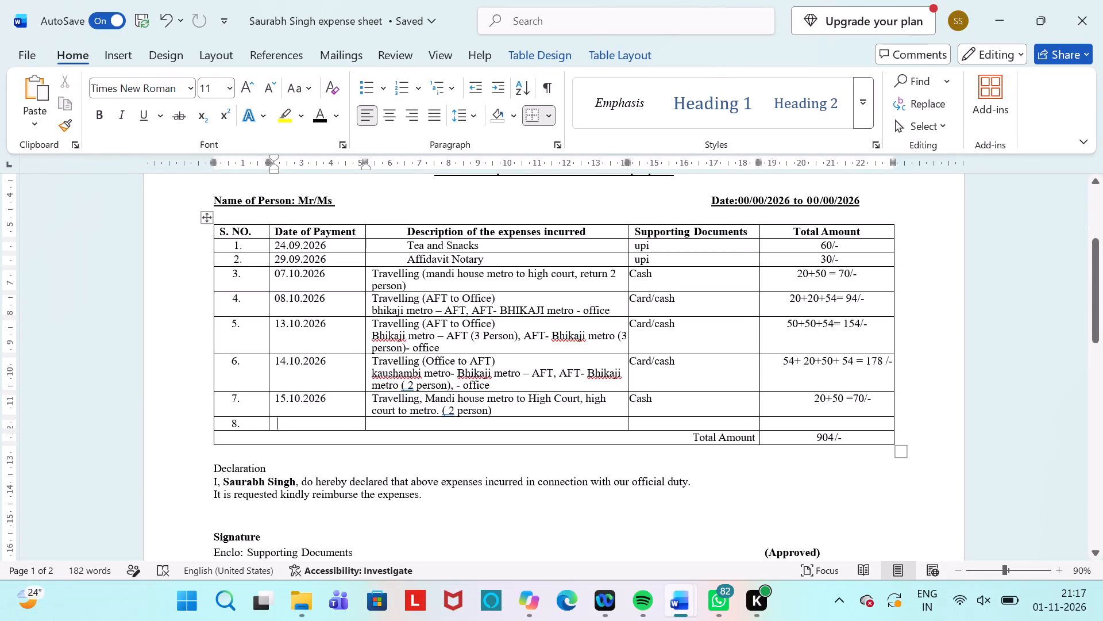
# Enter 30.10.2026 as the row 8 Date of Payment and remove the leading space before it.
pyautogui.write('30')
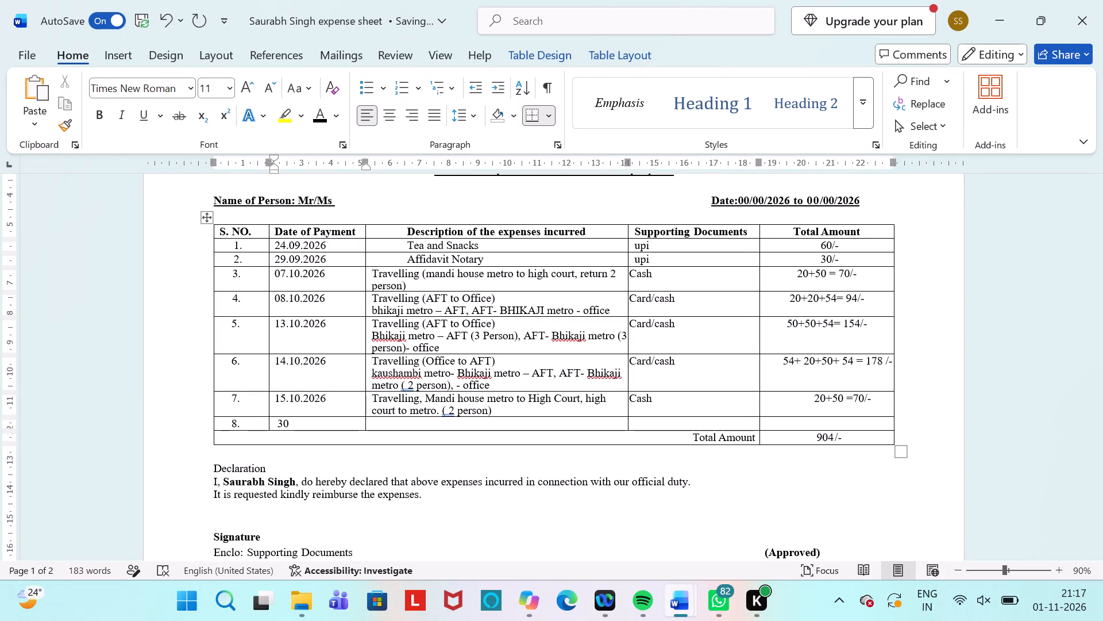
pyautogui.write('.10')
pyautogui.press('.')
pyautogui.write('2026')
pyautogui.press('Left')
pyautogui.press('Left')
pyautogui.press('Left')
pyautogui.press('Left')
pyautogui.press('Left')
pyautogui.press('Left')
pyautogui.press('Left')
pyautogui.press('Left')
pyautogui.press('Left')
pyautogui.press('Left')
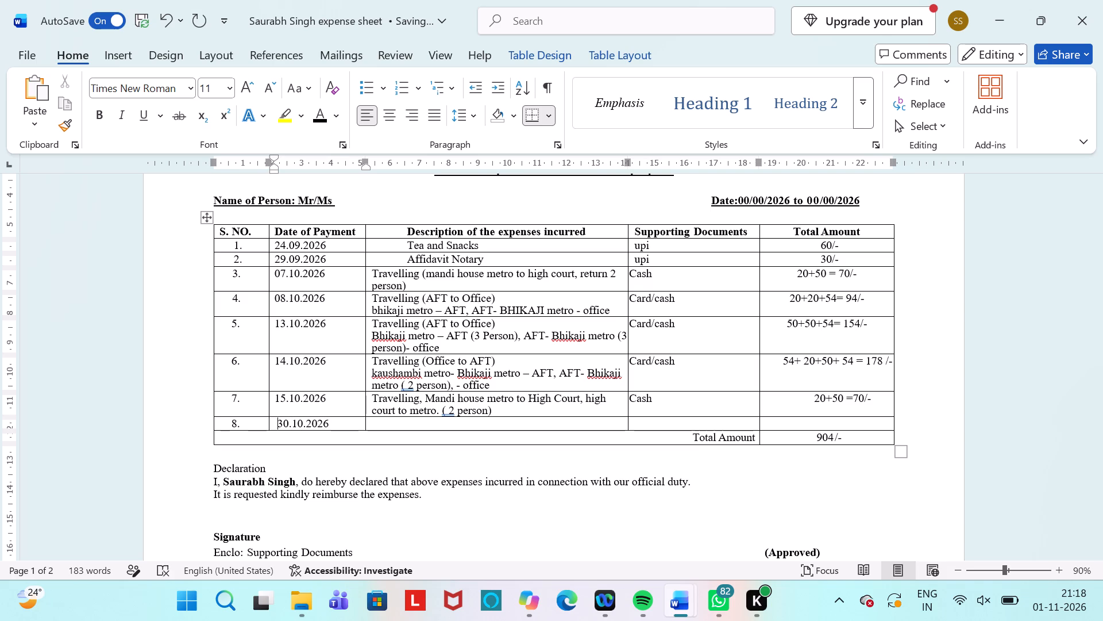
pyautogui.press('BackSpace')
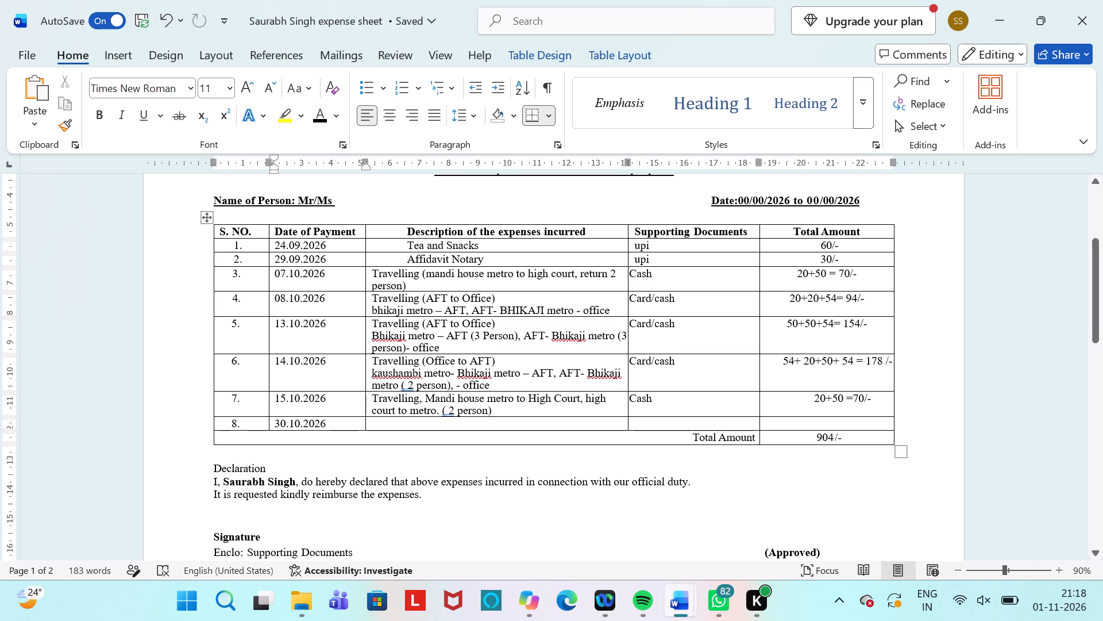
# Insert "Return " before "2 person" in the parentheses of the row 7 description.
pyautogui.click(448, 412)
pyautogui.write('Return')
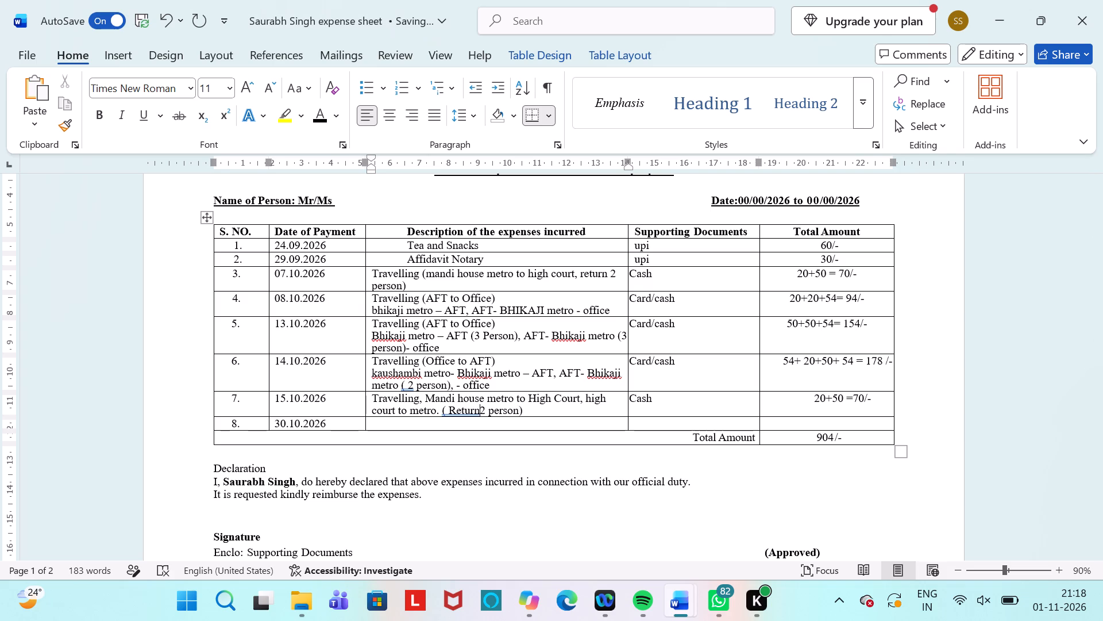
pyautogui.press('space')
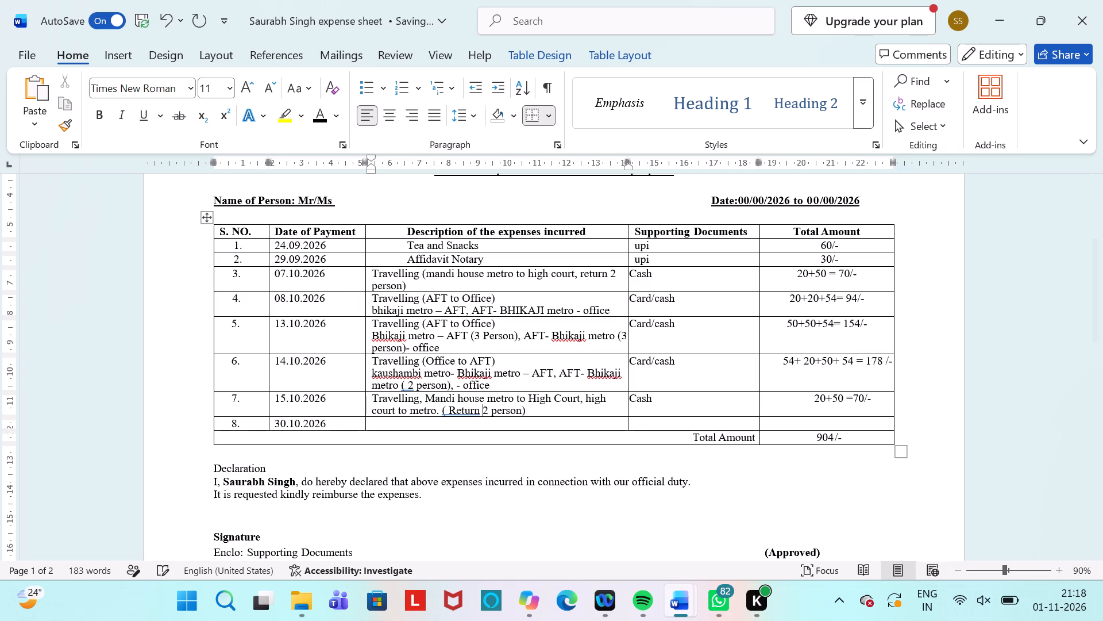
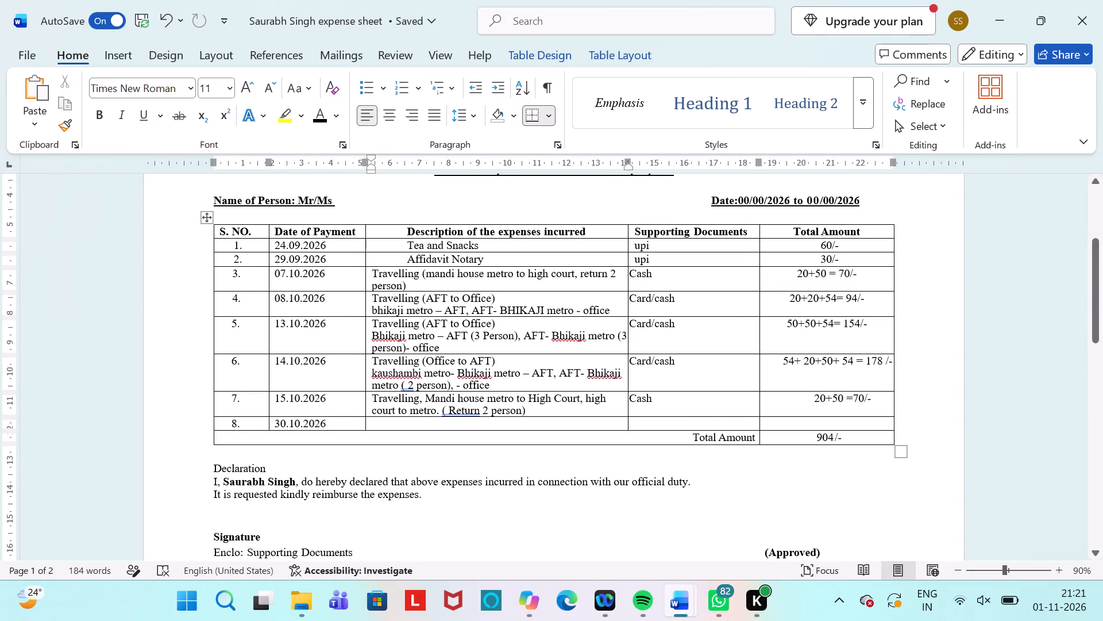
# Review the expense table entries along with the declaration and signature section below the table.
pyautogui.scroll(-2, 581, 350)
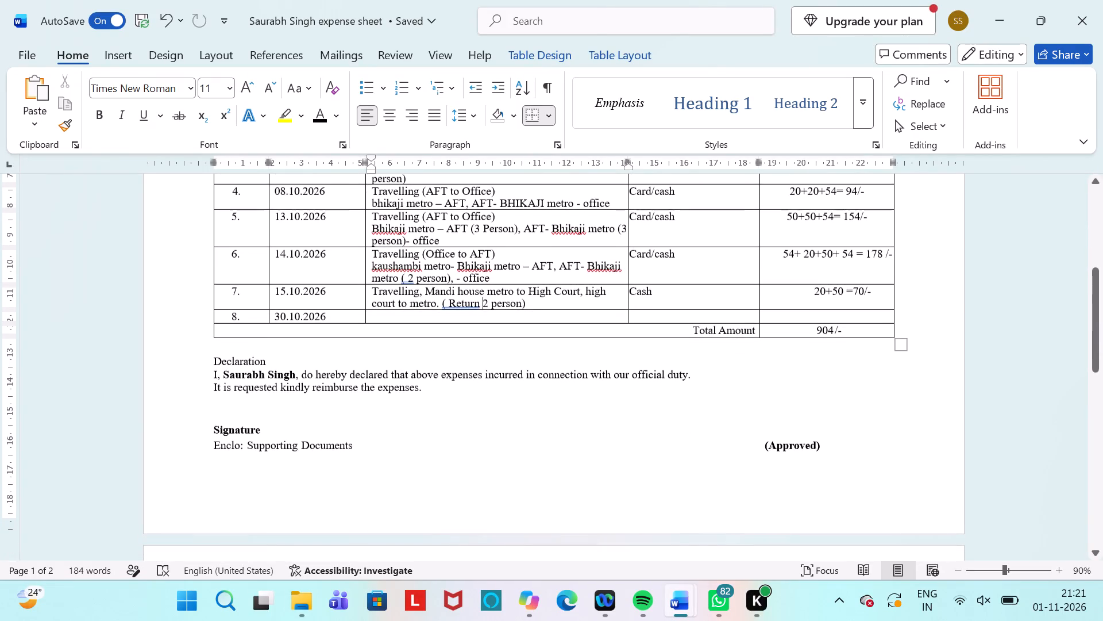
pyautogui.scroll(-1, 581, 350)
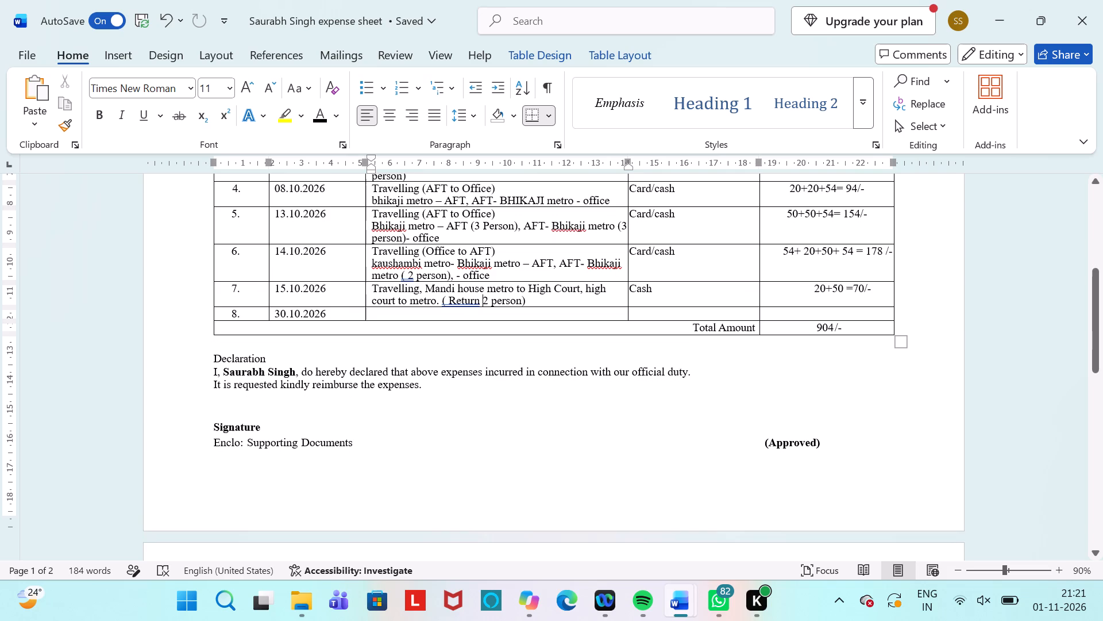
pyautogui.scroll(-1, 581, 350)
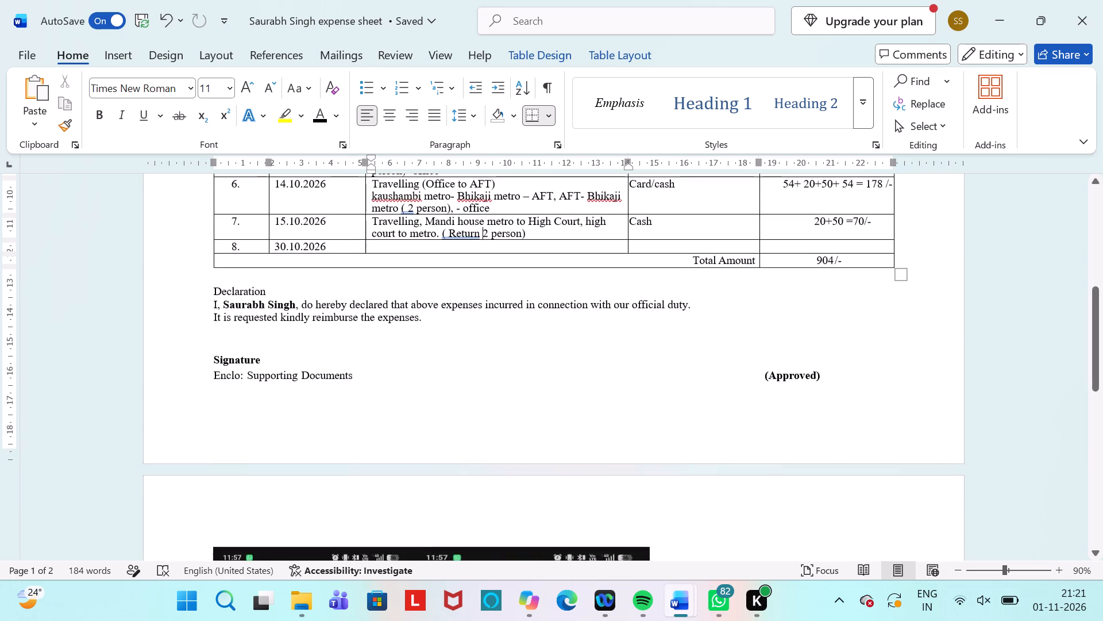
pyautogui.scroll(-1, 581, 350)
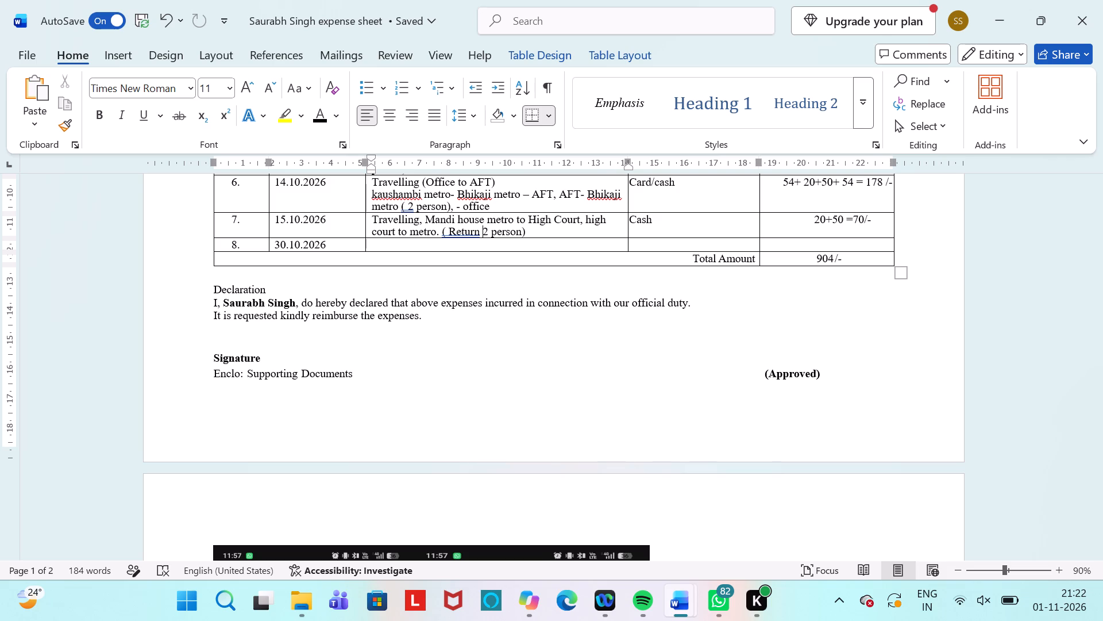
pyautogui.scroll(1, 581, 350)
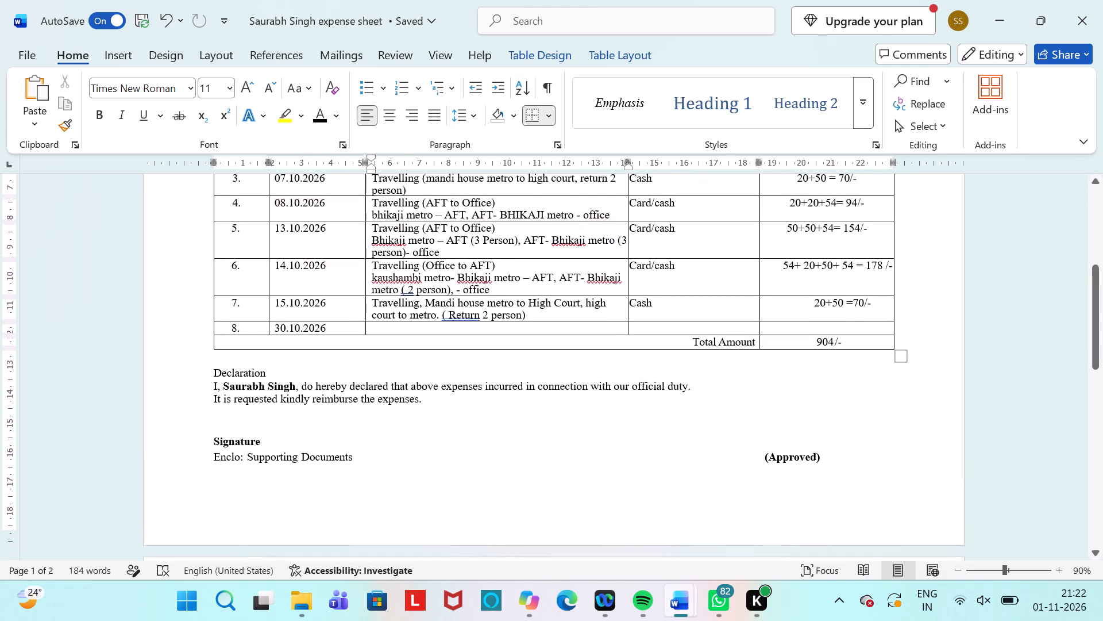
pyautogui.scroll(1, 581, 350)
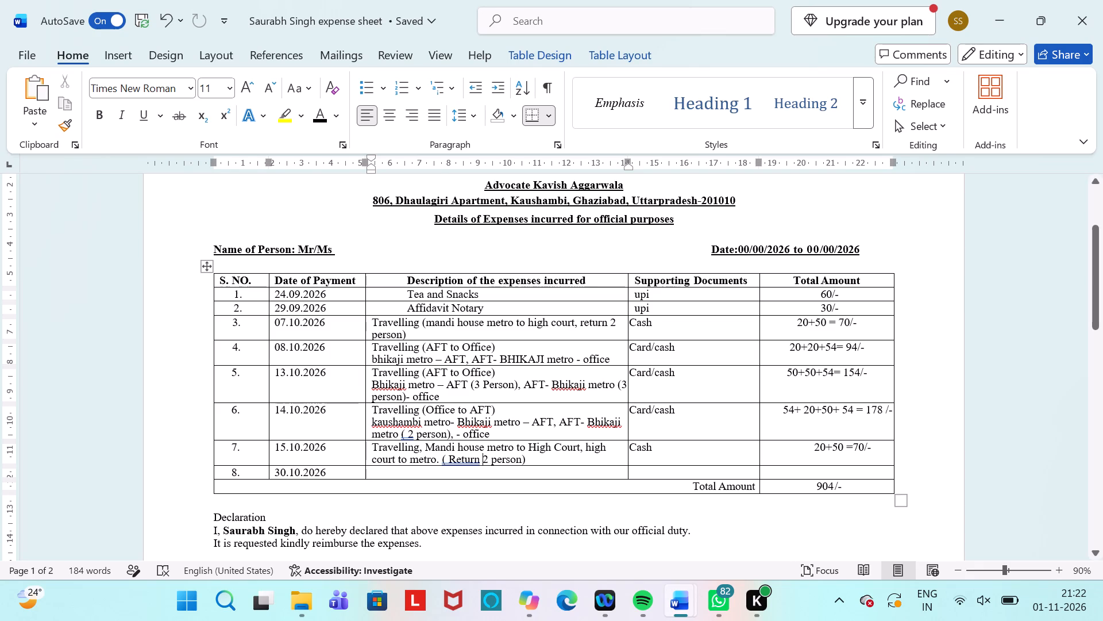
pyautogui.scroll(-1, 623, 352)
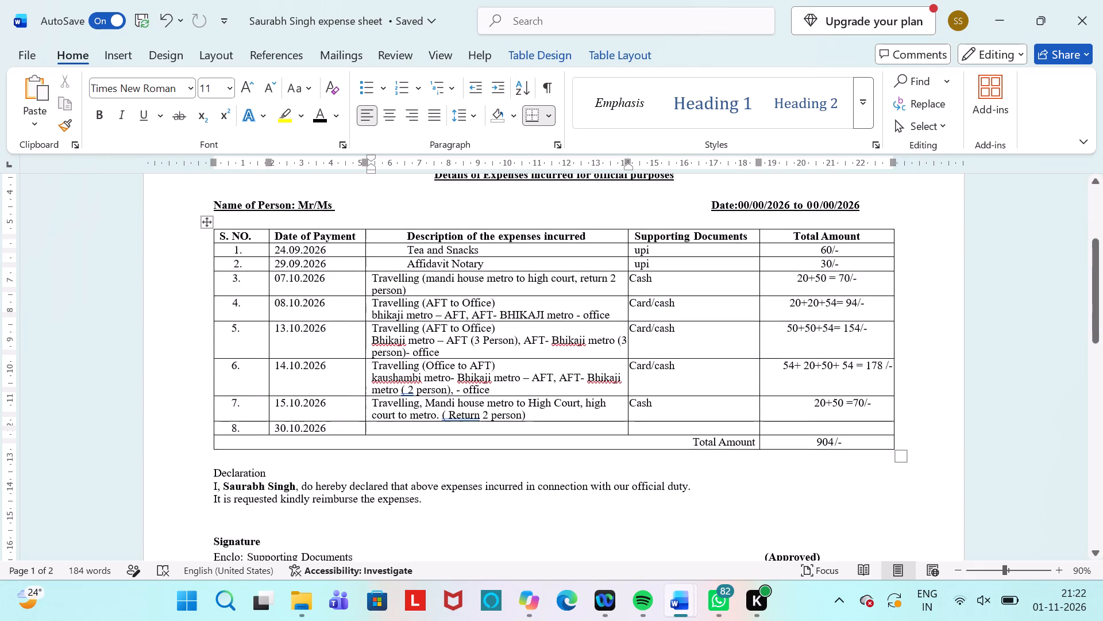
pyautogui.scroll(-1, 623, 352)
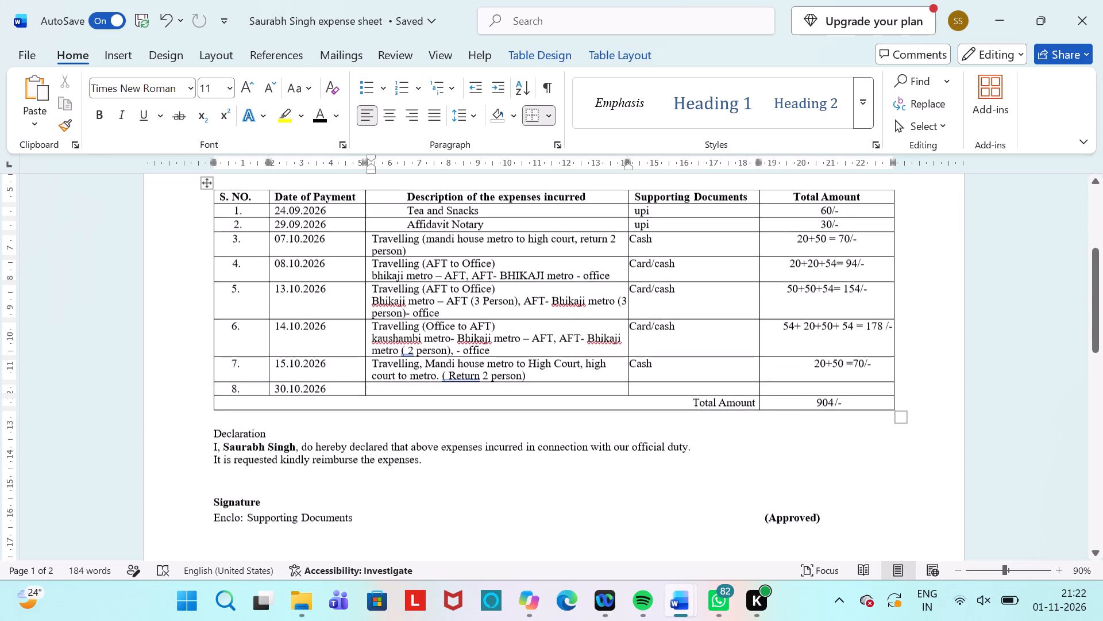
pyautogui.scroll(-1, 623, 352)
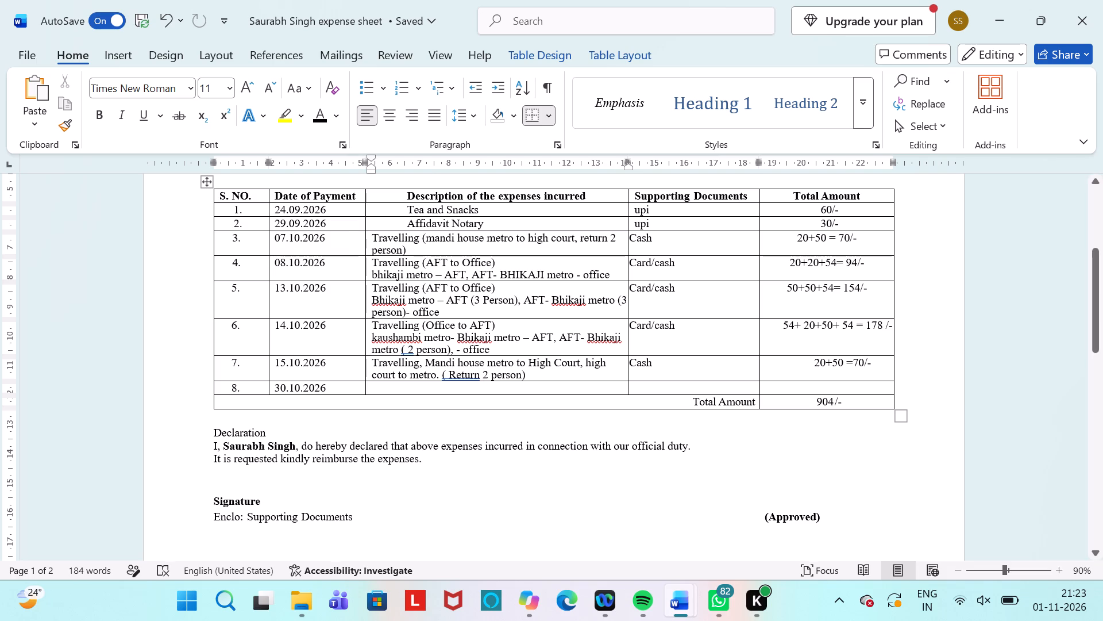
# Enter "Mandi house metro - " as the start of the travel route in the row 8 description.
pyautogui.click(425, 385)
pyautogui.write('mandi')
pyautogui.press('space')
pyautogui.write('house')
pyautogui.press('space')
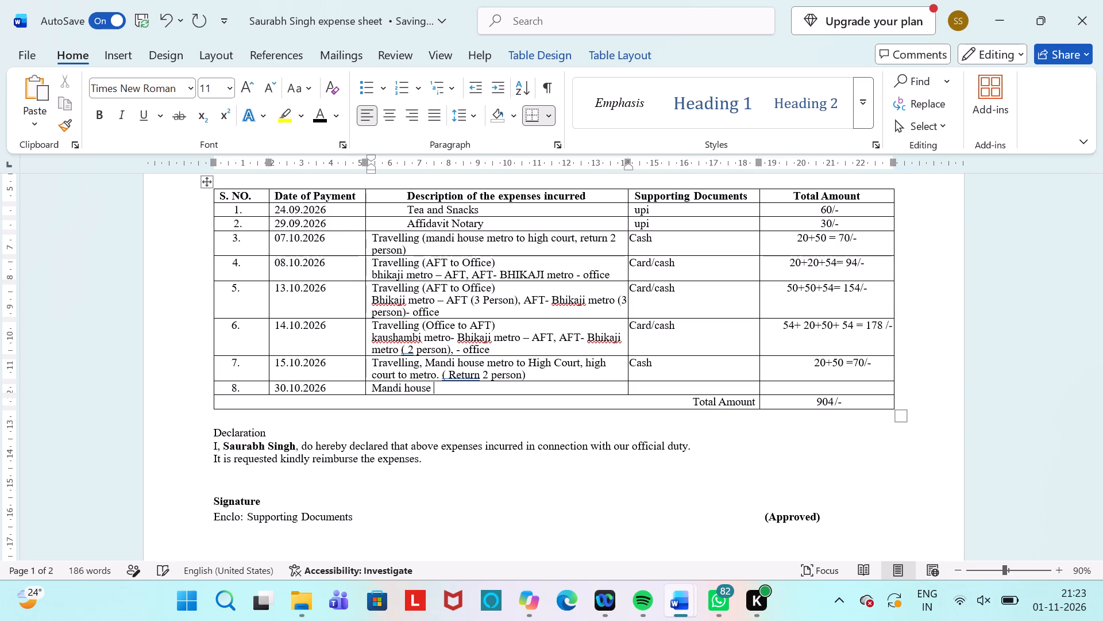
pyautogui.press('m')
pyautogui.write('etro')
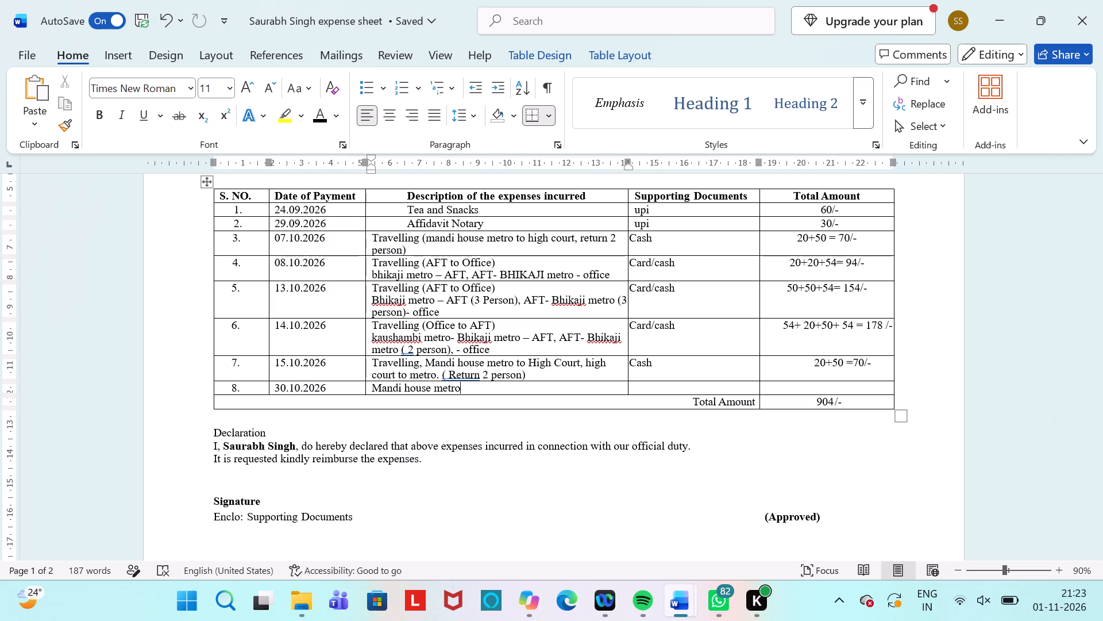
pyautogui.press('space')
pyautogui.write('-')
pyautogui.press('space')
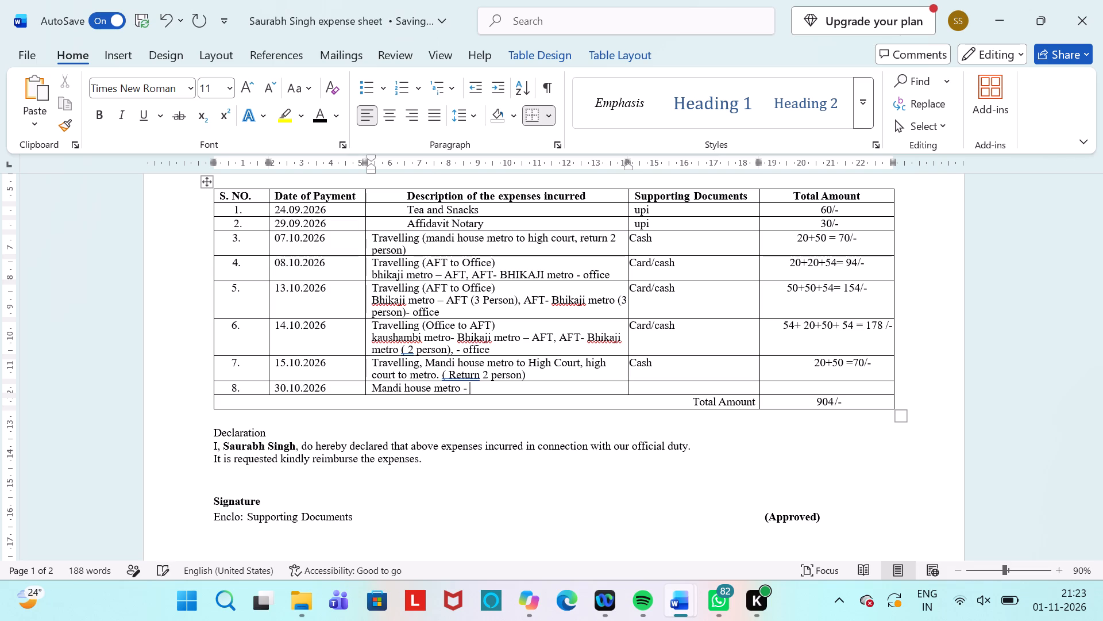
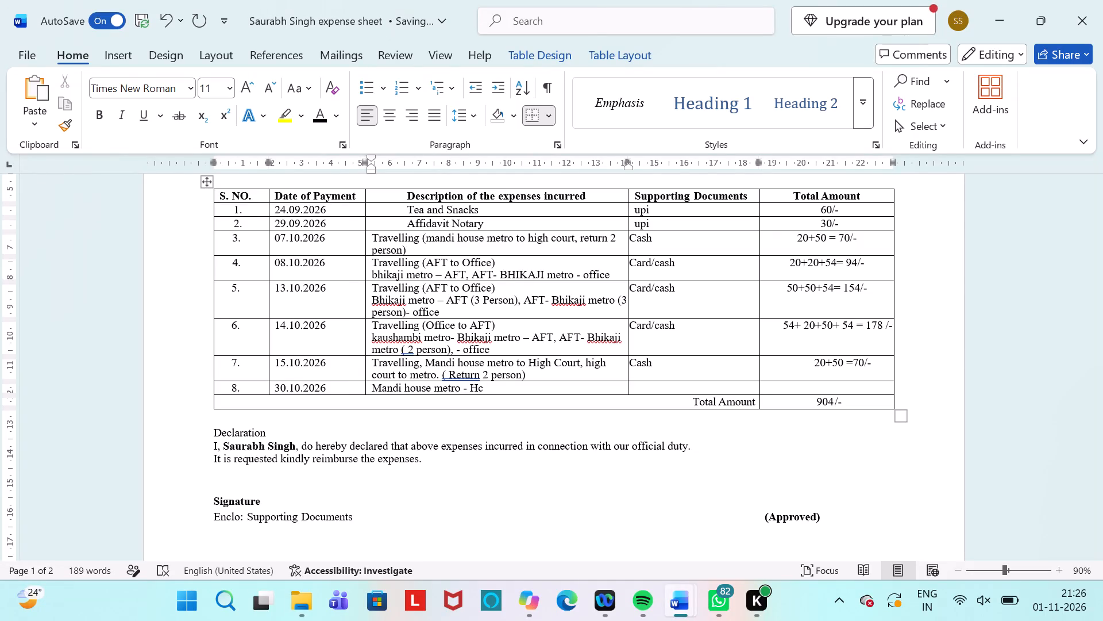
# Add a comma and a space after "Mandi house metro – Hc" in the row 8 description to continue the travel route.
pyautogui.write(',')
pyautogui.press('space')
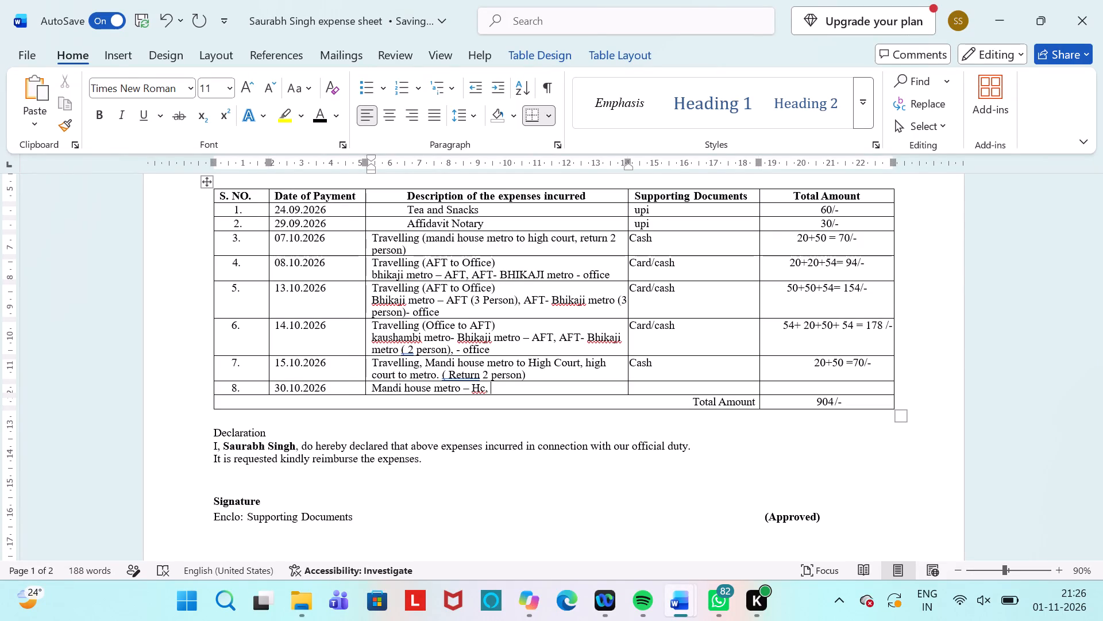
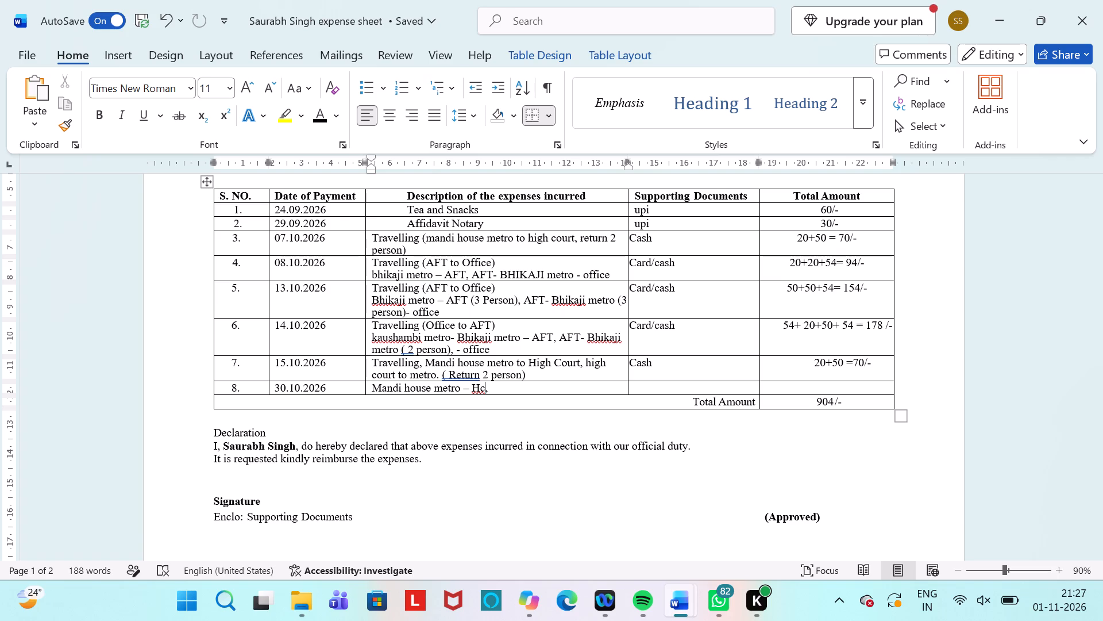
# Correct "Hc" to "HC" in the row 8 description.
pyautogui.press('space')
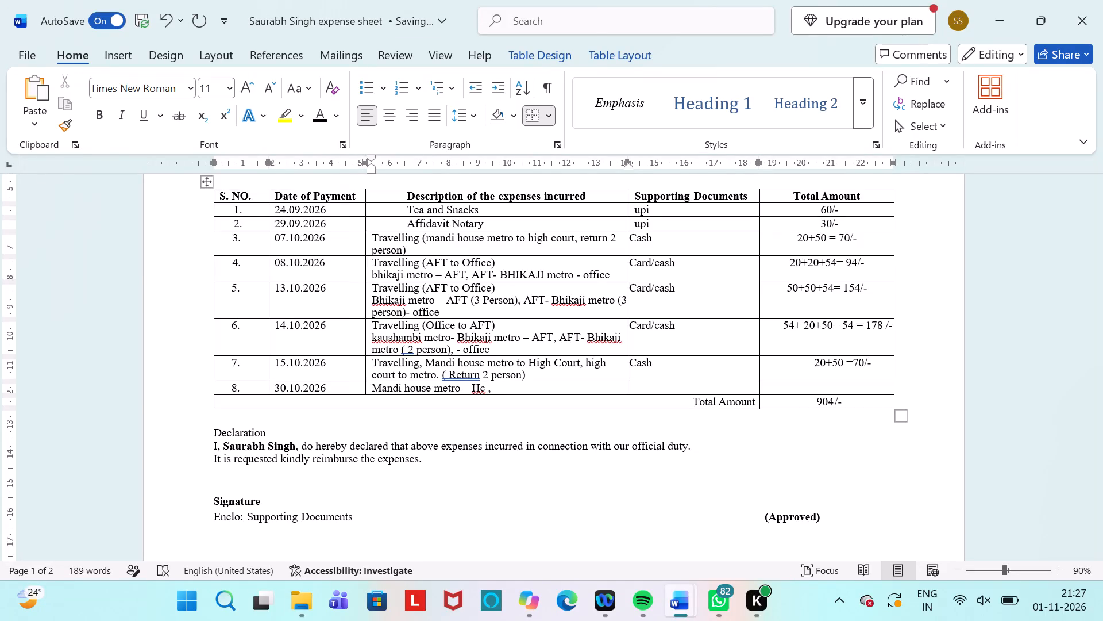
pyautogui.press('BackSpace')
pyautogui.press('BackSpace')
pyautogui.hotkey('shift', 'c')
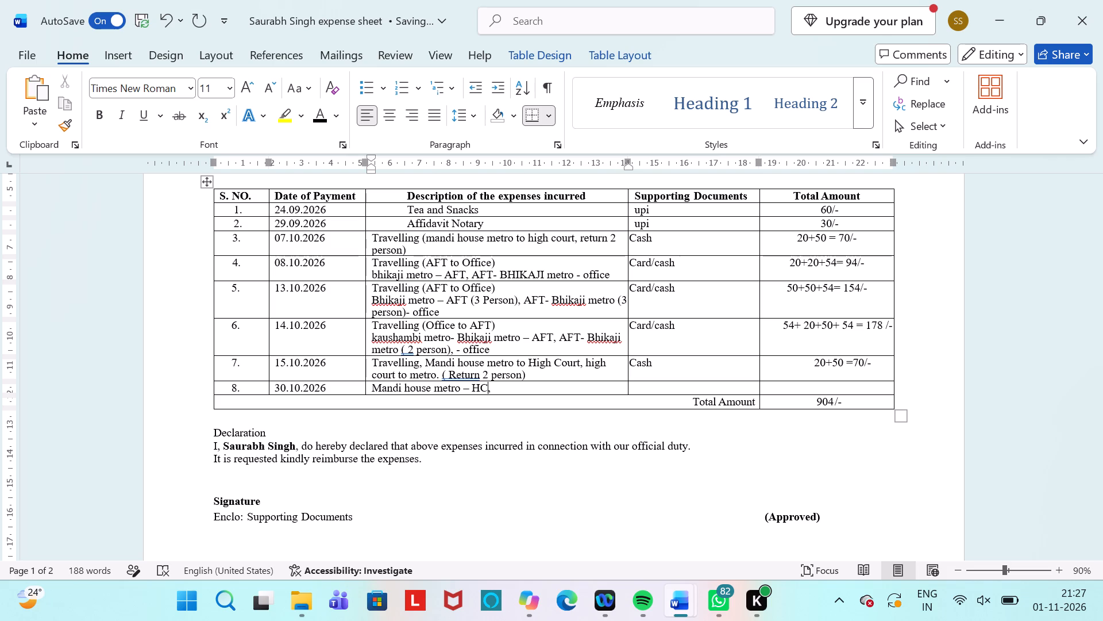
# Continue the row 8 description after the comma with the return route "HC- Mandi House".
pyautogui.press('Right')
pyautogui.press('space')
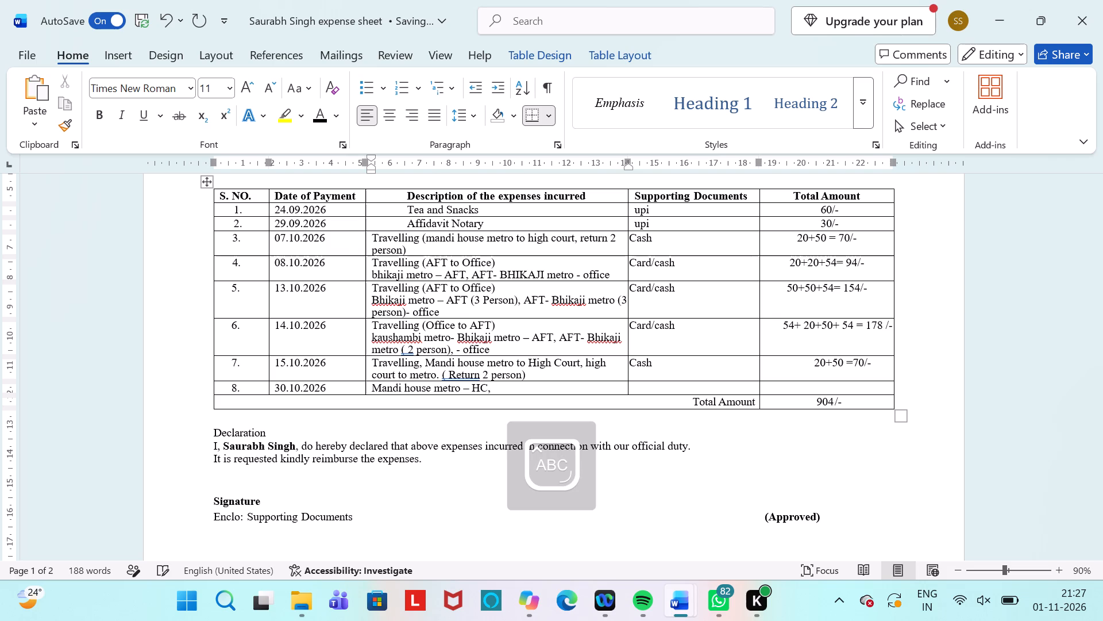
pyautogui.write('HC')
pyautogui.press('-')
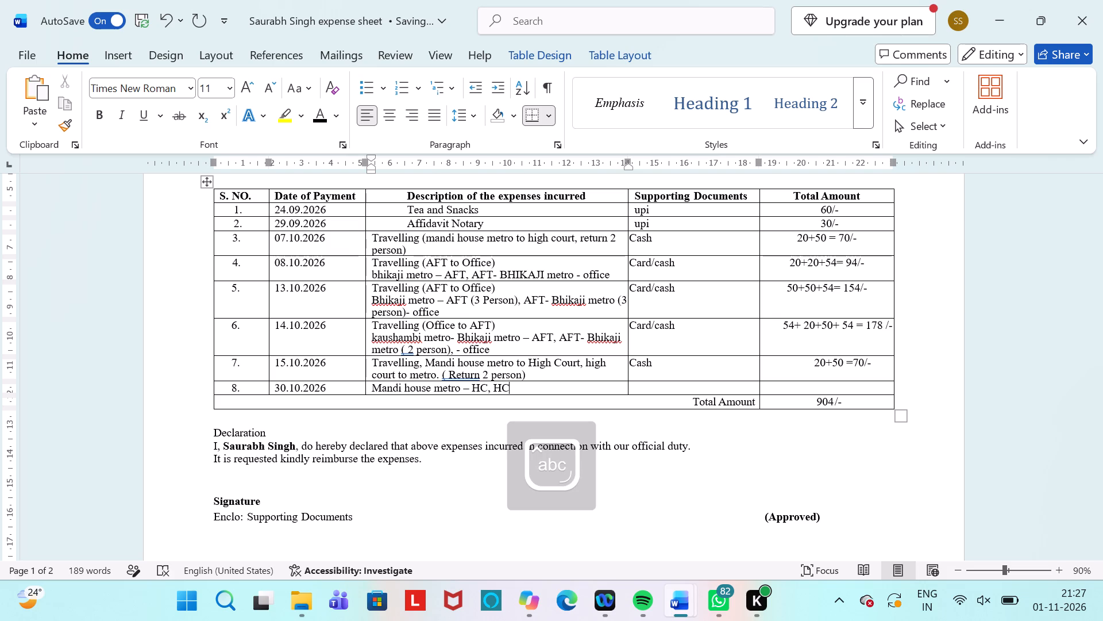
pyautogui.press('space')
pyautogui.press('m')
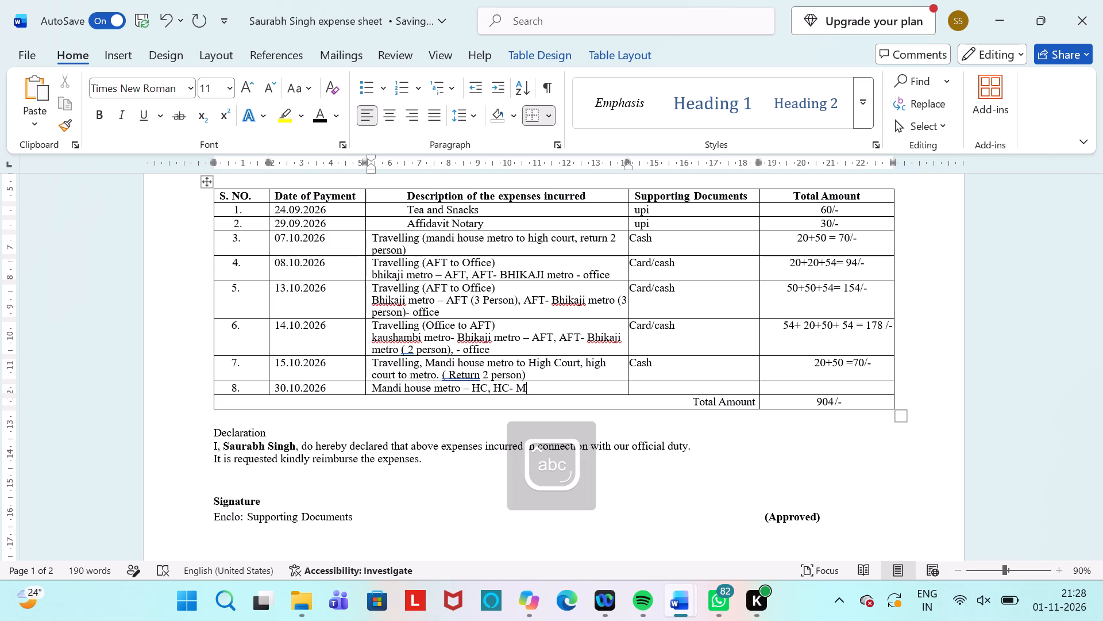
pyautogui.write('andi')
pyautogui.press('space')
pyautogui.write('ousde')
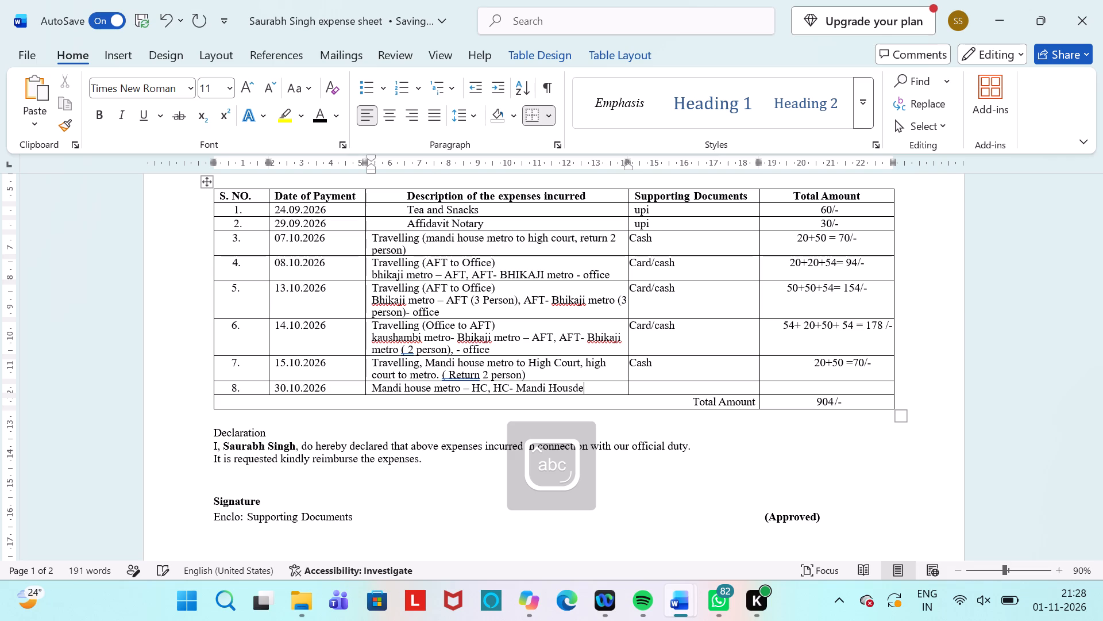
pyautogui.press('BackSpace')
pyautogui.press('BackSpace')
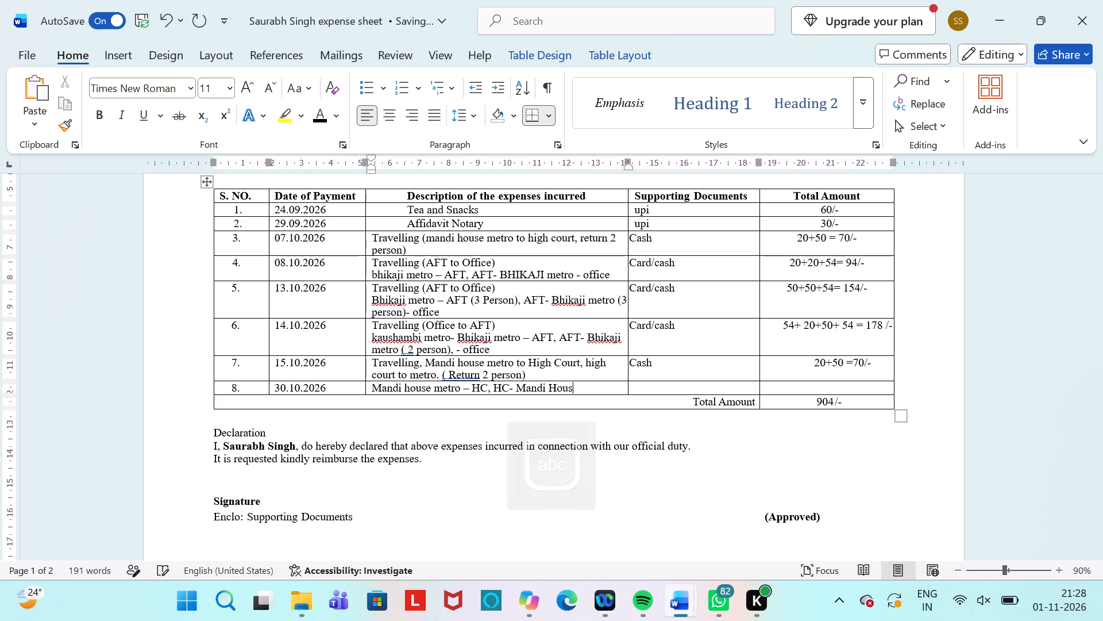
pyautogui.press('e')
# Enter "Cash" as the supporting document for row 8, with no leading spaces.
pyautogui.press('Right')
pyautogui.press('Right')
pyautogui.press('Right')
pyautogui.press('Right')
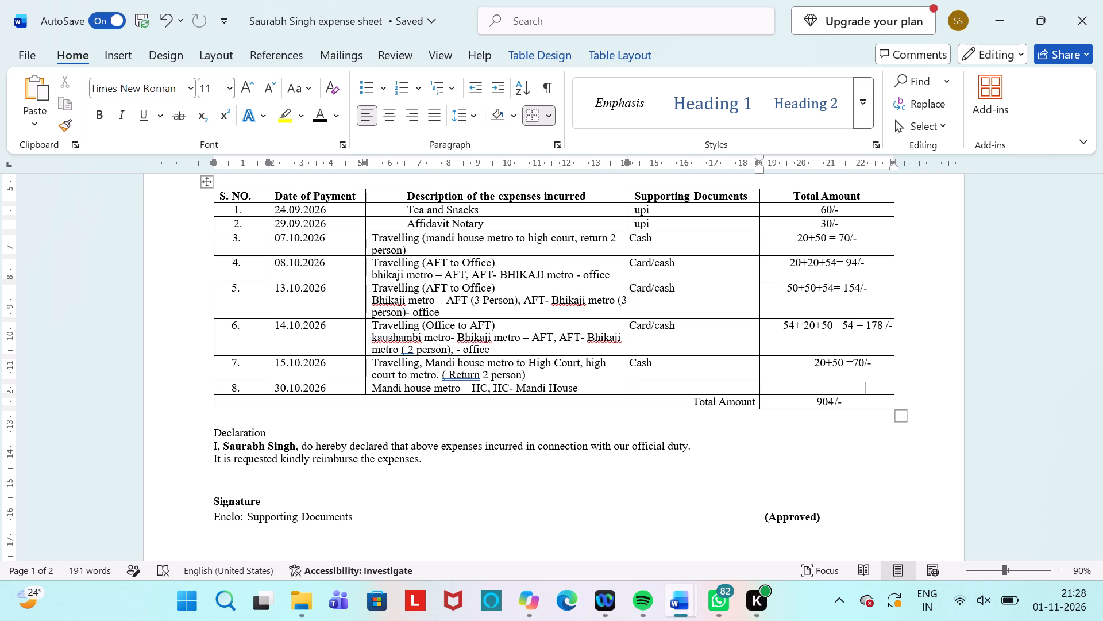
pyautogui.press('Left')
pyautogui.press('Left')
pyautogui.press('space')
pyautogui.press('space')
pyautogui.write('Cash')
pyautogui.press('Left')
pyautogui.press('Left')
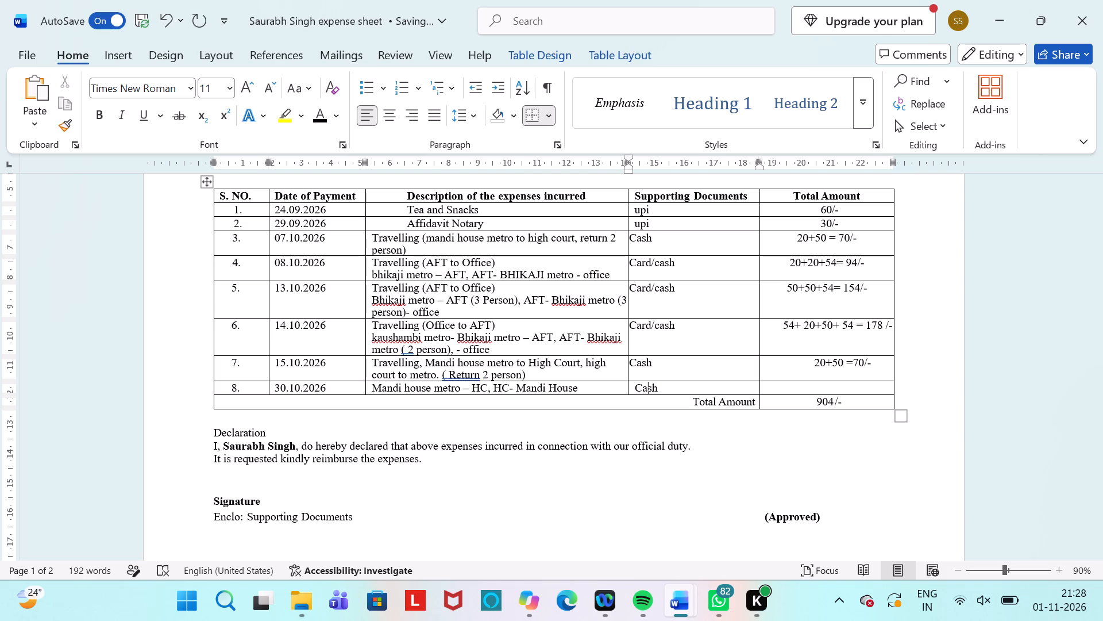
pyautogui.press('Left')
pyautogui.press('Left')
pyautogui.press('BackSpace')
pyautogui.press('BackSpace')
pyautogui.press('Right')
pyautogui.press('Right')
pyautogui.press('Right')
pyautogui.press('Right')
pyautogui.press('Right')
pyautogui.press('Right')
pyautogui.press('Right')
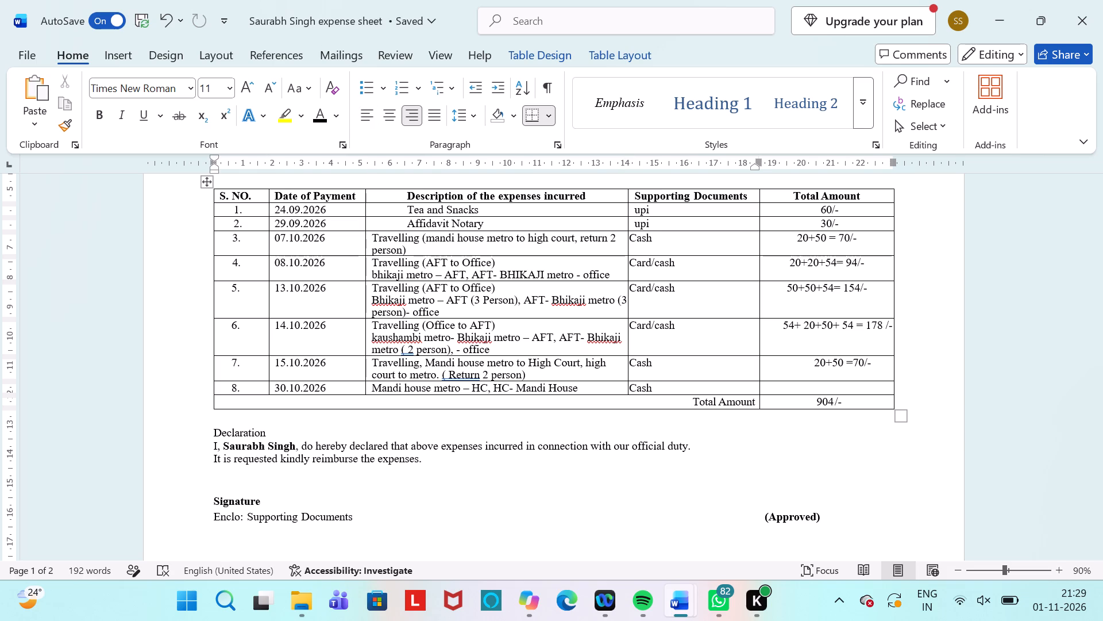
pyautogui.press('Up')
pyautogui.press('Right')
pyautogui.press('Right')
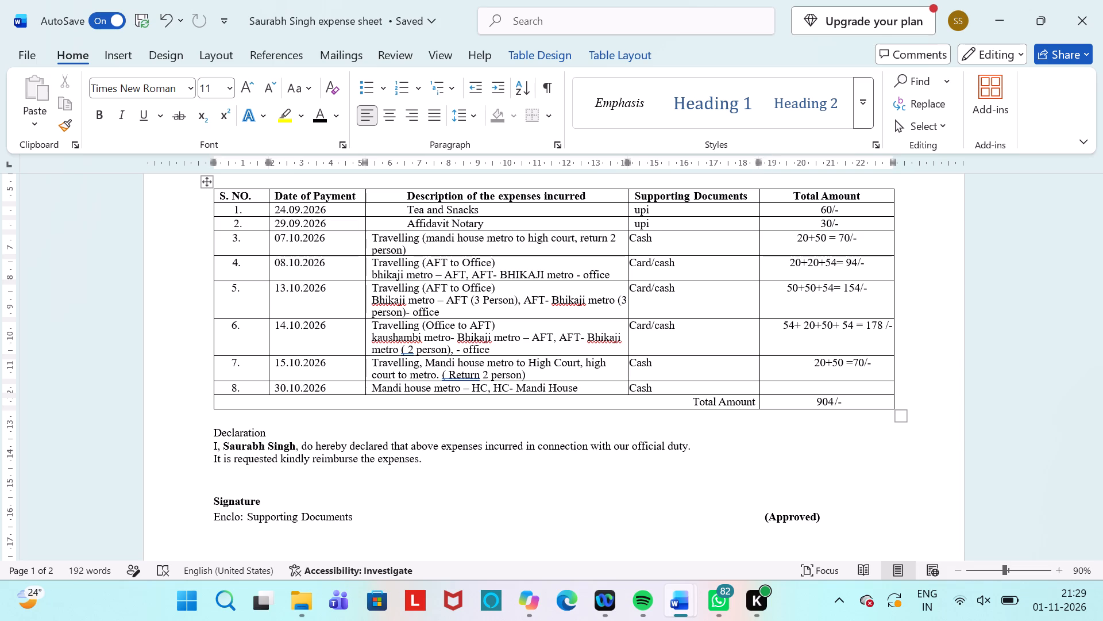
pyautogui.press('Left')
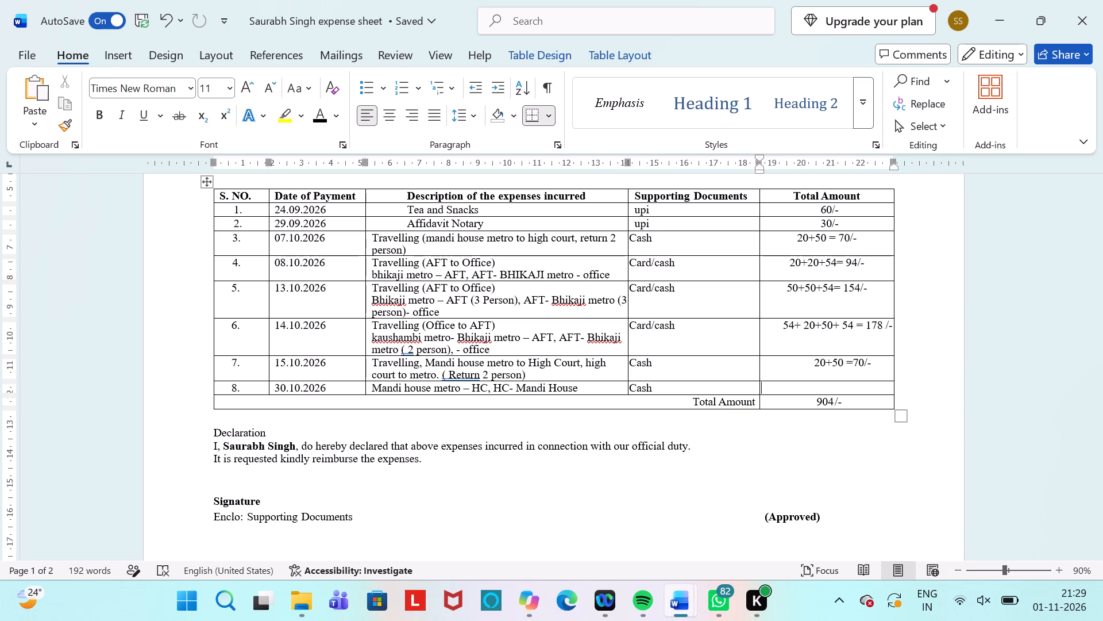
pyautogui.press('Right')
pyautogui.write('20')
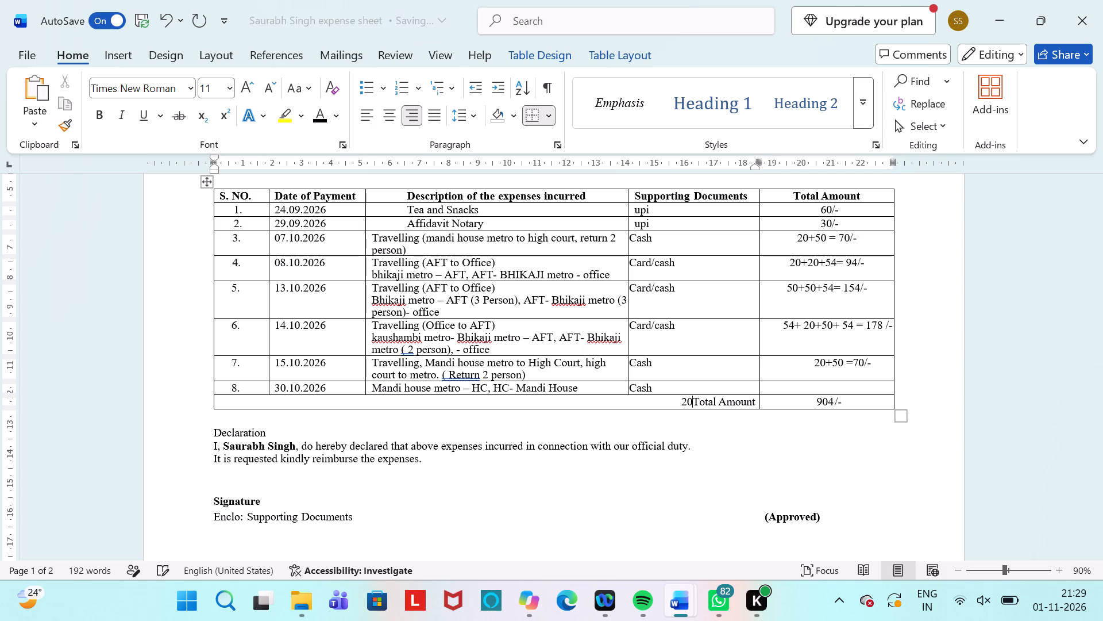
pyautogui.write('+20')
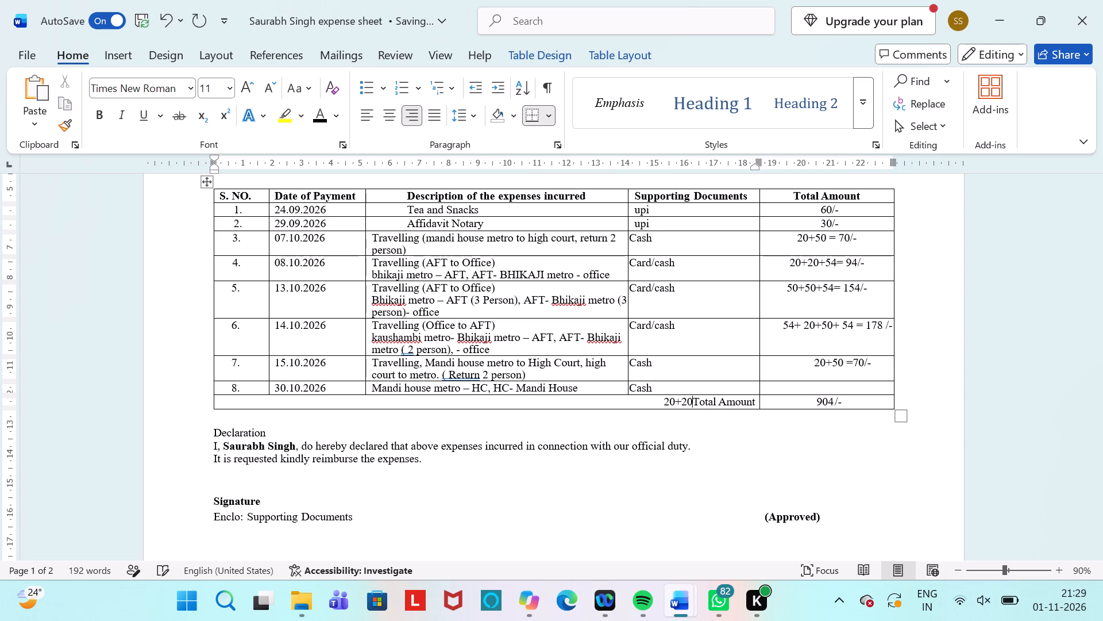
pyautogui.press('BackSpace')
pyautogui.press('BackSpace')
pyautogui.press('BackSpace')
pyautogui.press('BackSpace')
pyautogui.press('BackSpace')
# Enter the row 8 amount as "20+20 = 40", indented with leading spaces toward the middle of its cell.
pyautogui.press('Up')
pyautogui.press('Right')
pyautogui.press('Right')
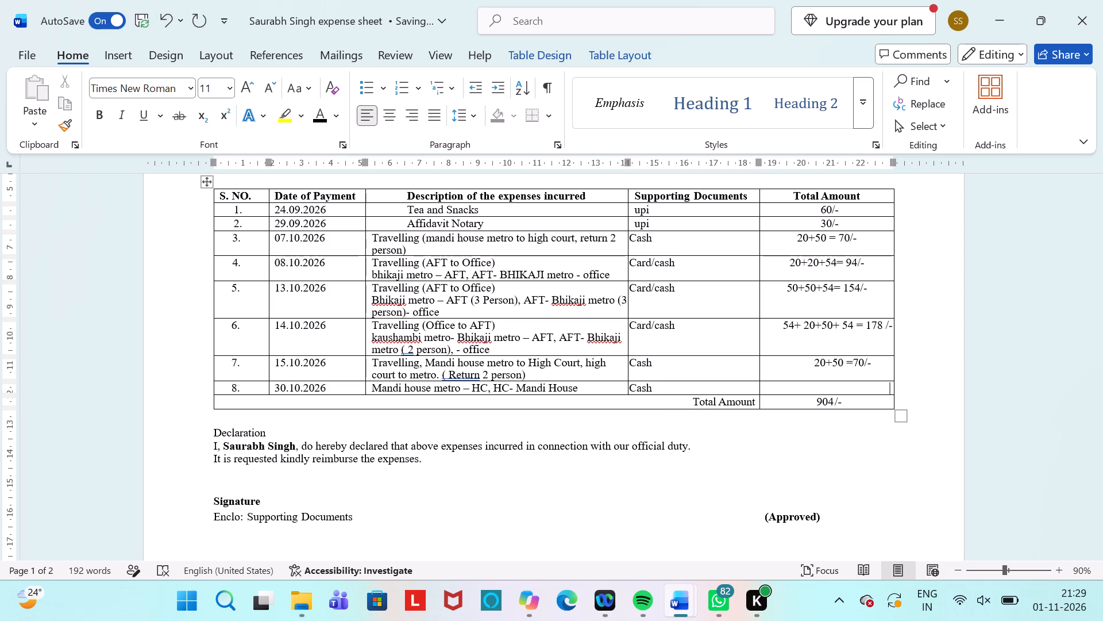
pyautogui.press('Left')
pyautogui.press('space')
pyautogui.press('space')
pyautogui.press('space')
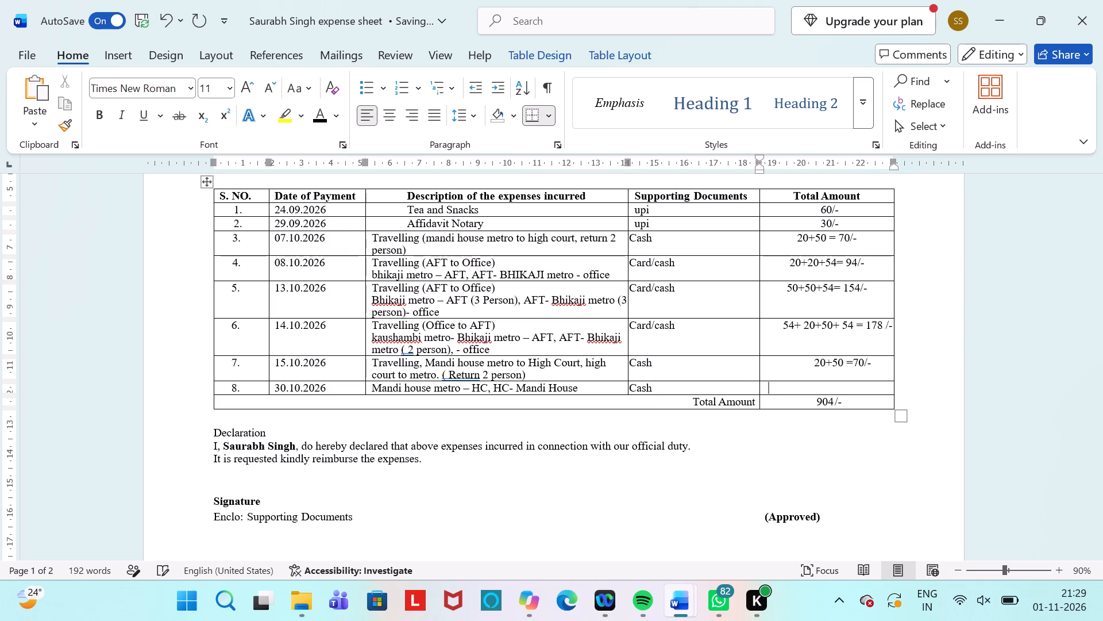
pyautogui.press('space')
pyautogui.press('space')
pyautogui.press('space')
pyautogui.press('space')
pyautogui.press('space')
pyautogui.press('space')
pyautogui.press('space')
pyautogui.write('20')
pyautogui.write('+20')
pyautogui.press('=')
pyautogui.press('space')
pyautogui.write('40')
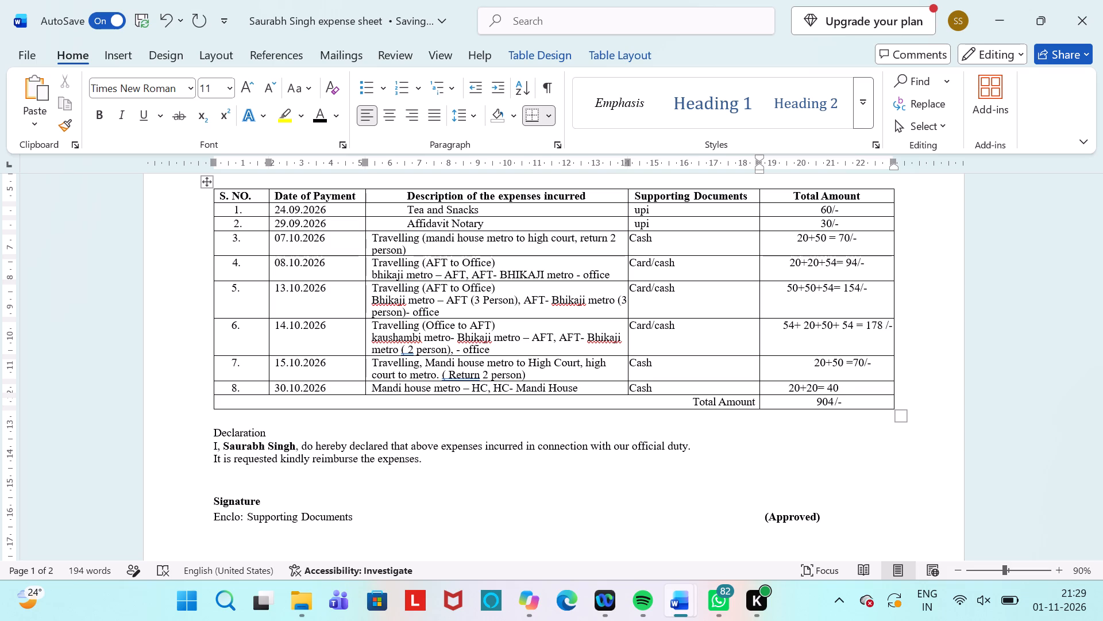
pyautogui.press('Left')
pyautogui.press('Left')
pyautogui.press('Left')
pyautogui.press('Left')
pyautogui.press('space')
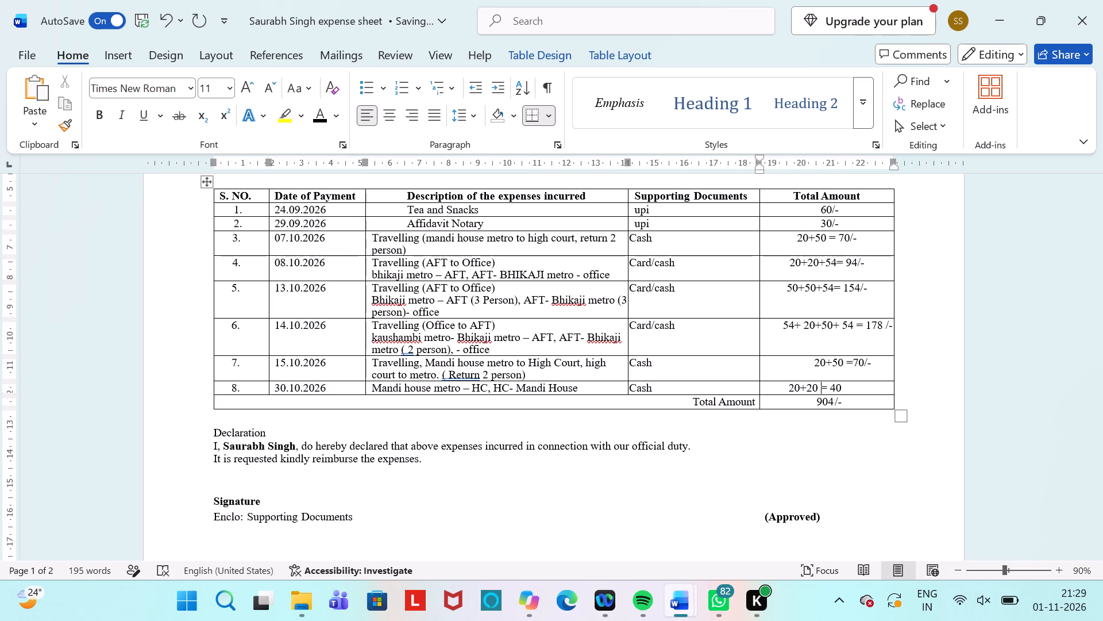
# Remove the extra leading spaces before the row 7 amount to align its start with the row 6 amount.
pyautogui.press('Up')
pyautogui.press('Left')
pyautogui.press('BackSpace')
pyautogui.press('BackSpace')
pyautogui.press('BackSpace')
pyautogui.press('BackSpace')
pyautogui.press('BackSpace')
pyautogui.press('BackSpace')
pyautogui.press('BackSpace')
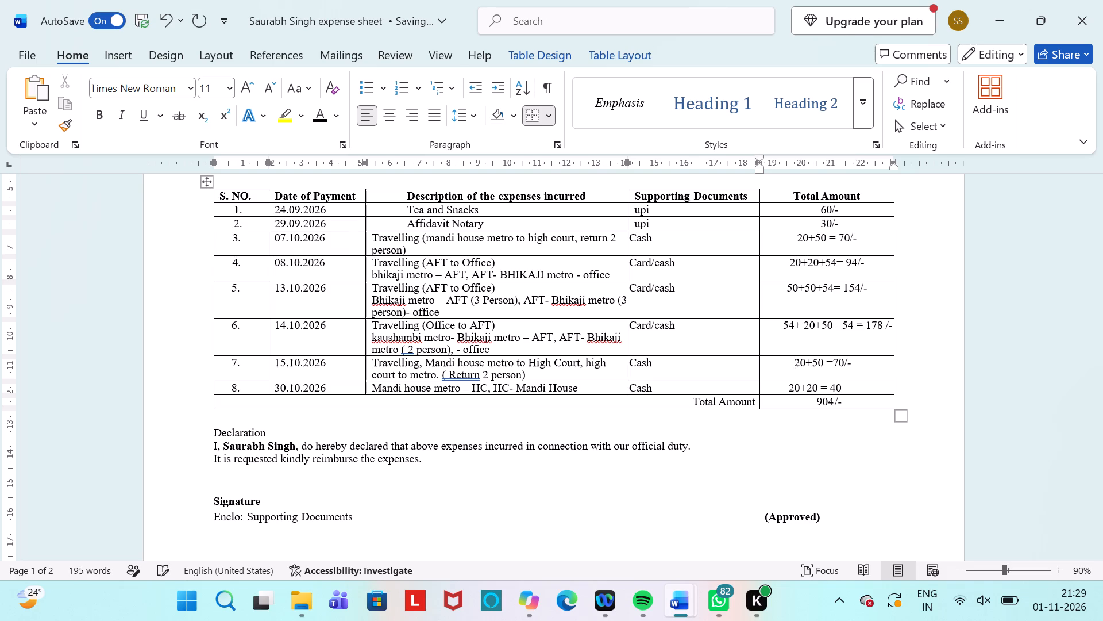
pyautogui.press('BackSpace')
pyautogui.press('BackSpace')
pyautogui.press('BackSpace')
pyautogui.press('BackSpace')
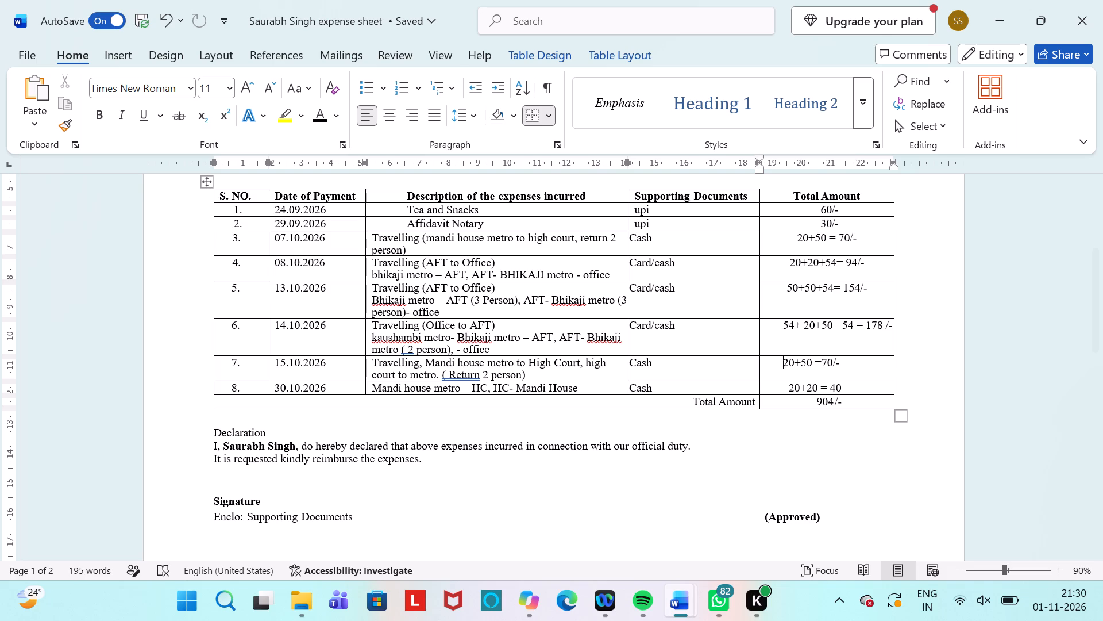
# Clear the number from the overall total cell in the last table row, keeping the "/-" suffix.
pyautogui.click(831, 404)
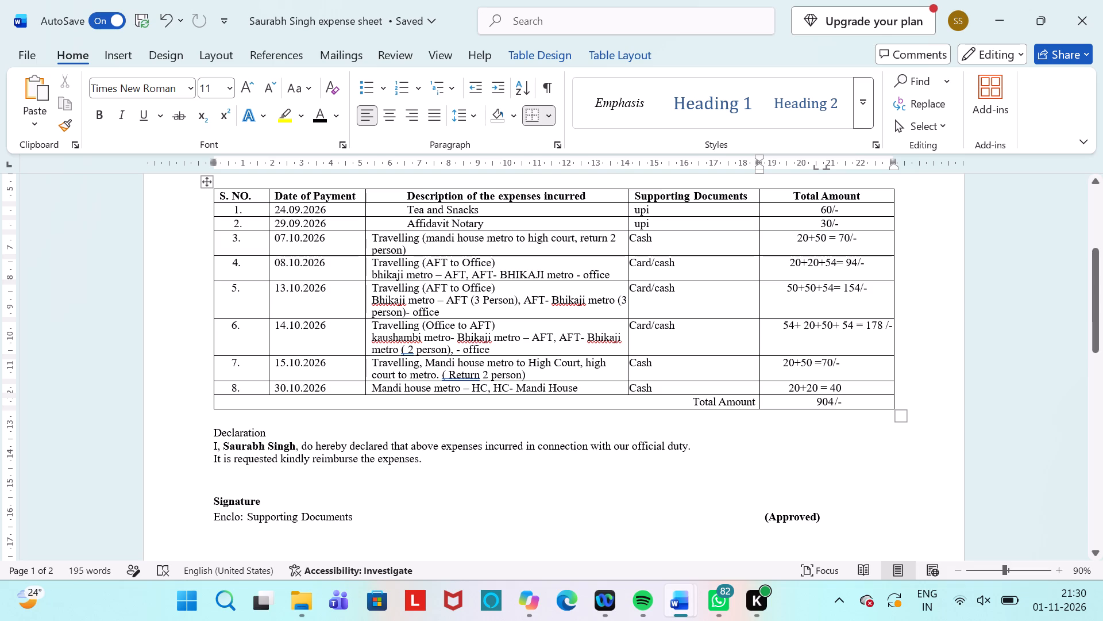
pyautogui.press('BackSpace')
pyautogui.press('BackSpace')
pyautogui.press('BackSpace')
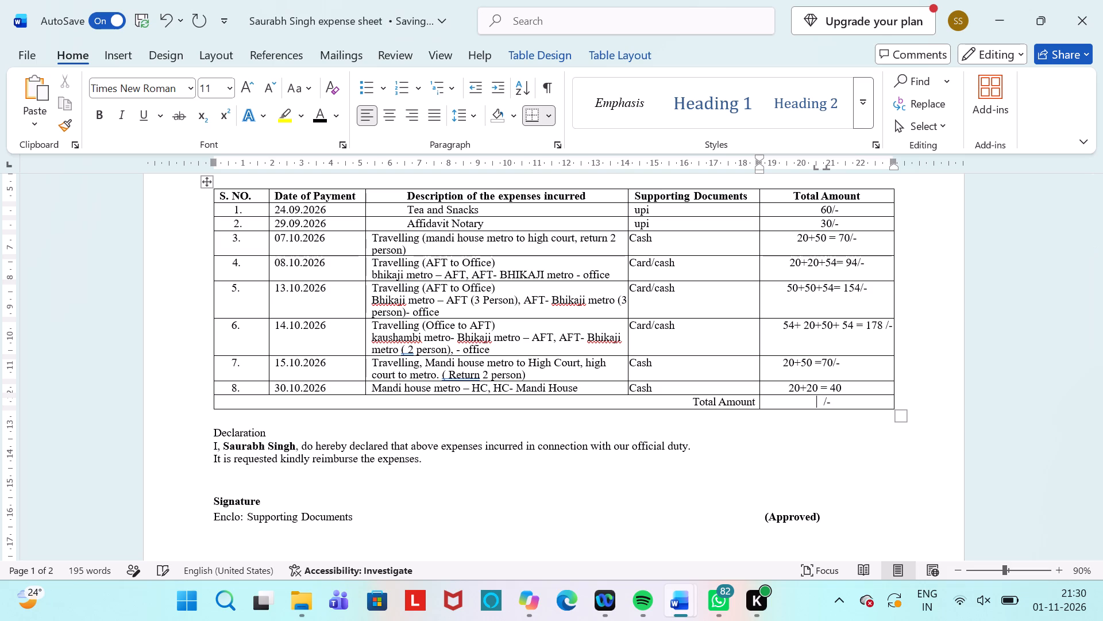